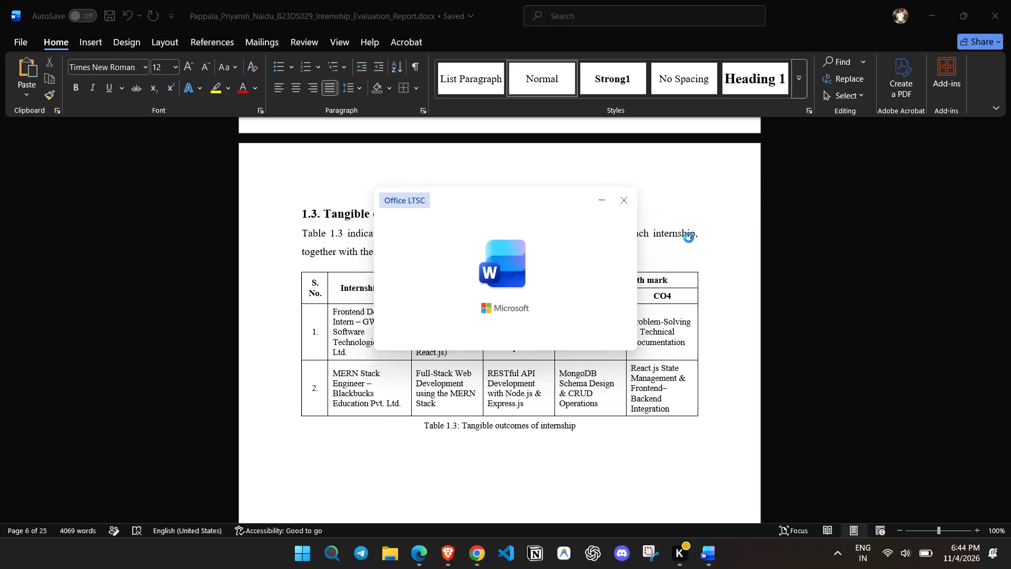
Enable editing of the internship evaluation report that is open in Protected View.
click(531, 65)
scroll(547, 132, up, 2)
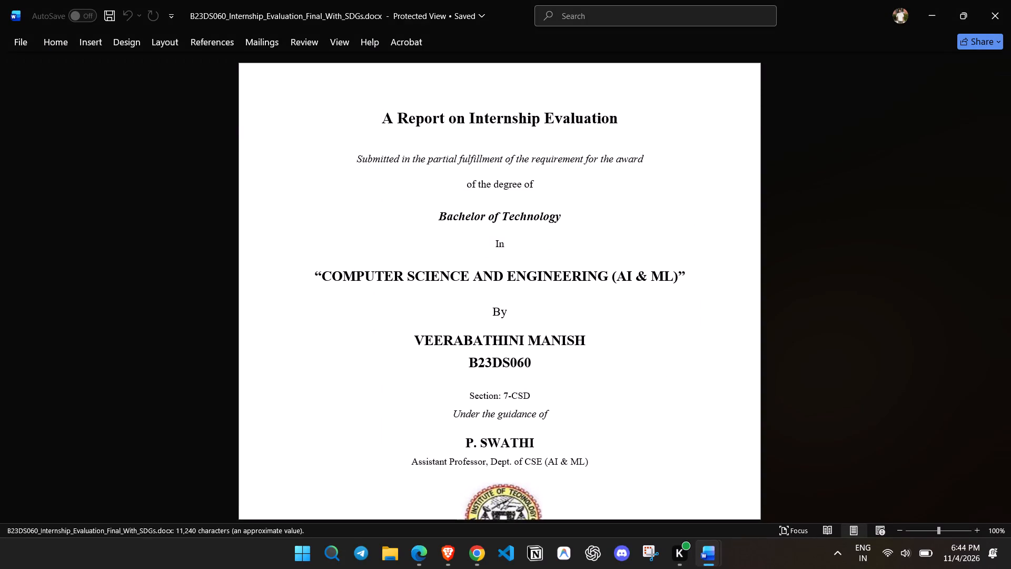
scroll(547, 132, up, 5)
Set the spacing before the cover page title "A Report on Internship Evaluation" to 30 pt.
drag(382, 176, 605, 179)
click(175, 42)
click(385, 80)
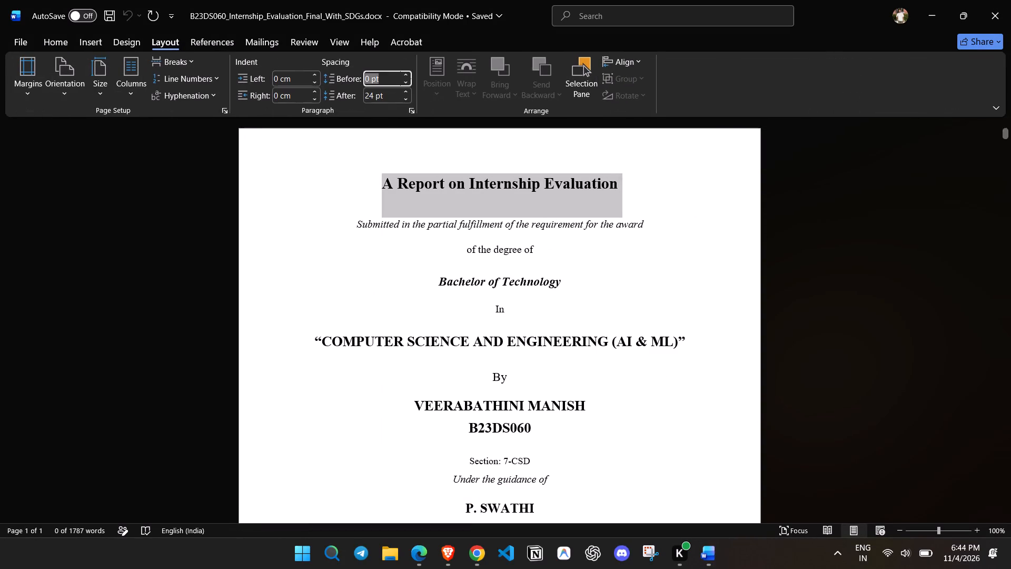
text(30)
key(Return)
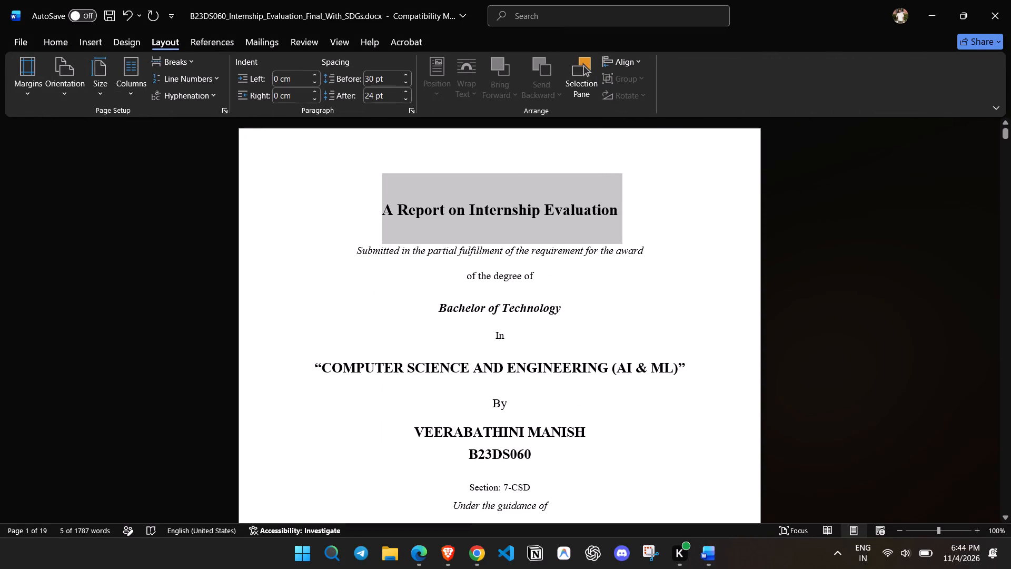
Examine the cover page's overall layout and the font settings of its programme, student name and roll number lines.
click(526, 193)
scroll(562, 192, down, 12)
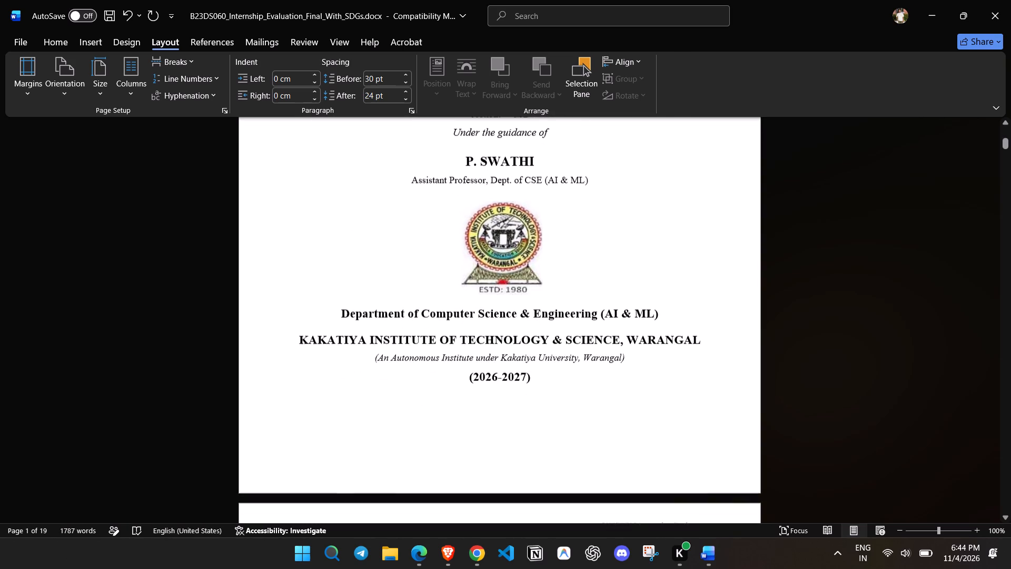
scroll(575, 225, up, 11)
click(527, 328)
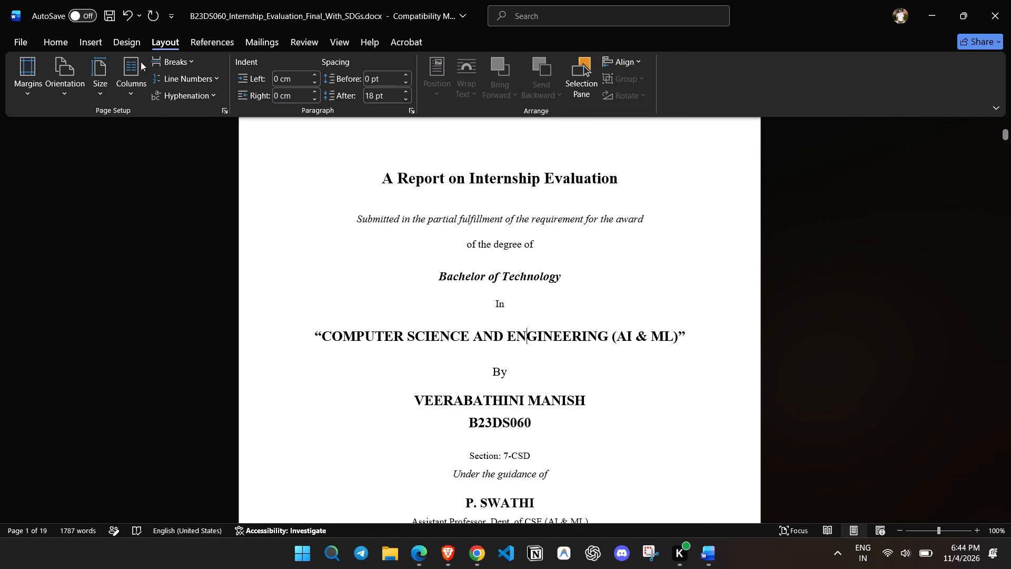
click(63, 44)
click(481, 399)
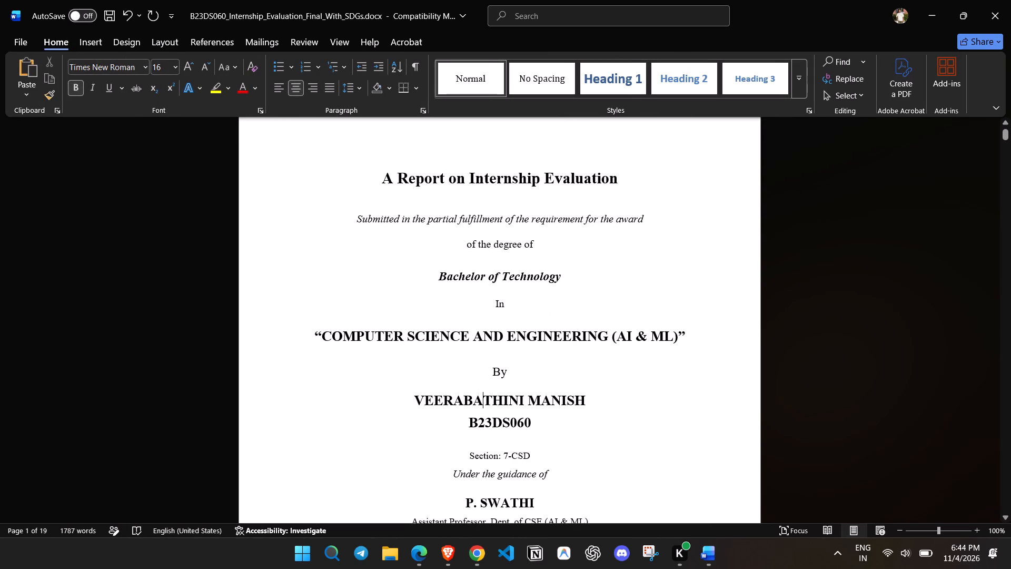
scroll(493, 358, down, 2)
click(521, 349)
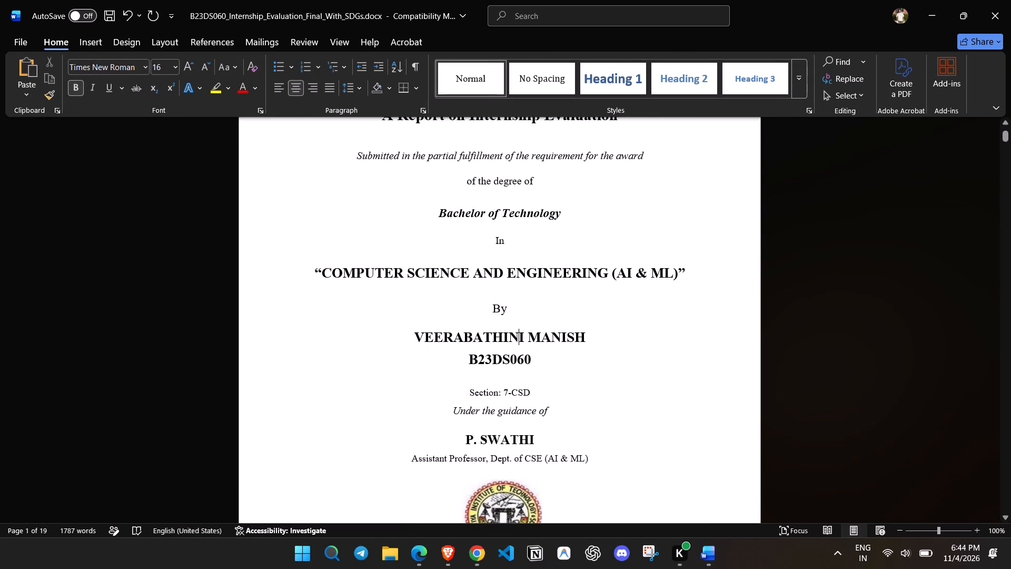
click(512, 377)
Delete the "Section: 7-CSD" line from the cover page, including its empty paragraph.
click(535, 394)
key(BackSpace)
key(BackSpace)
key(BackSpace)
key(BackSpace)
key(BackSpace)
key(BackSpace)
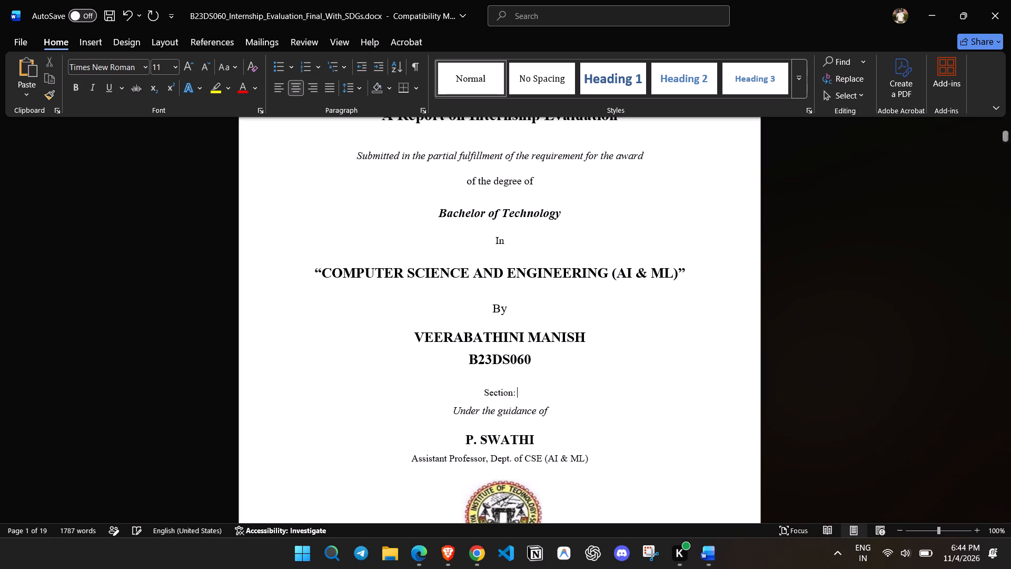
key(BackSpace)
key(BackSpace)
key(BackSpace)
key(BackSpace)
key(BackSpace)
key(BackSpace)
key(BackSpace)
key(BackSpace)
key(BackSpace)
key(BackSpace)
Set the spacing after the student roll number line on the cover page to 12 pt.
click(523, 379)
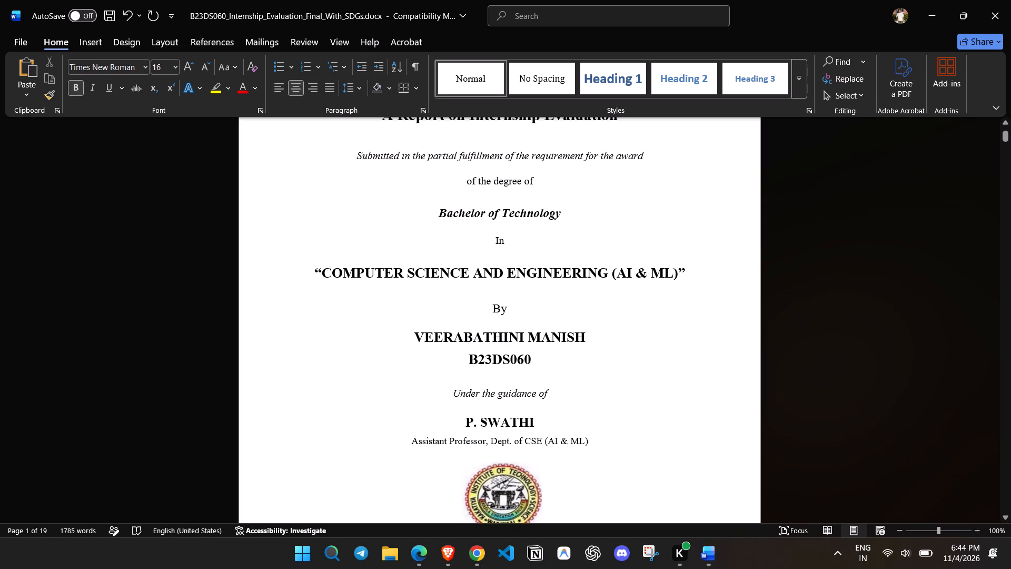
click(538, 376)
click(172, 47)
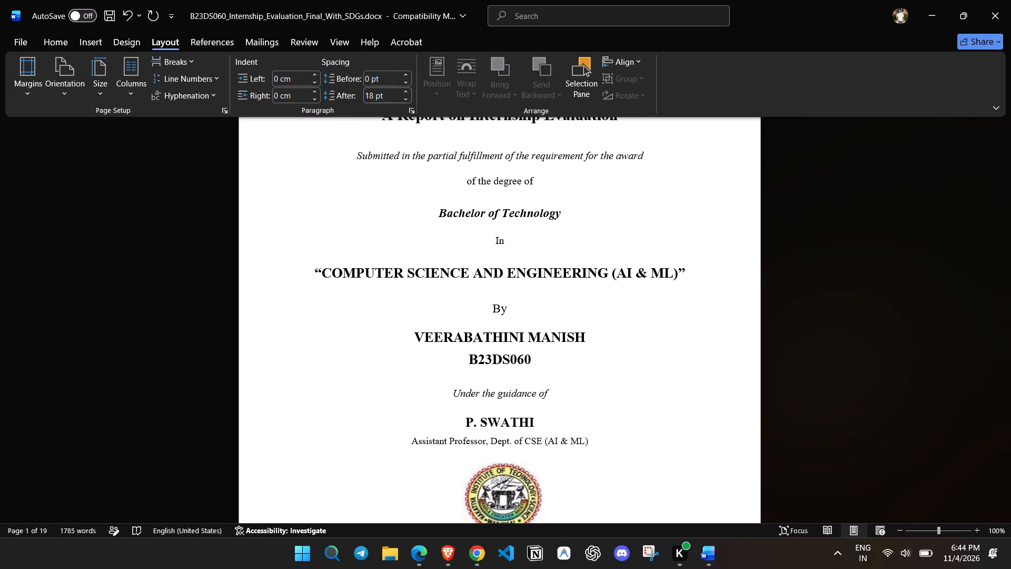
click(388, 96)
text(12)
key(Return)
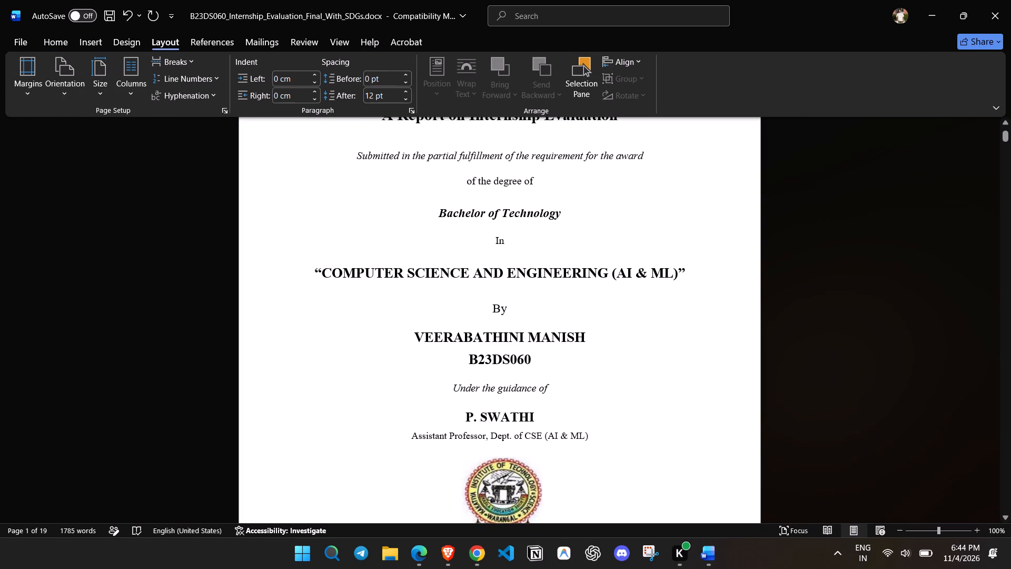
Set the spacing after the "COMPUTER SCIENCE AND ENGINEERING (AI & ML)" line to 12 pt.
click(509, 311)
click(537, 284)
click(390, 100)
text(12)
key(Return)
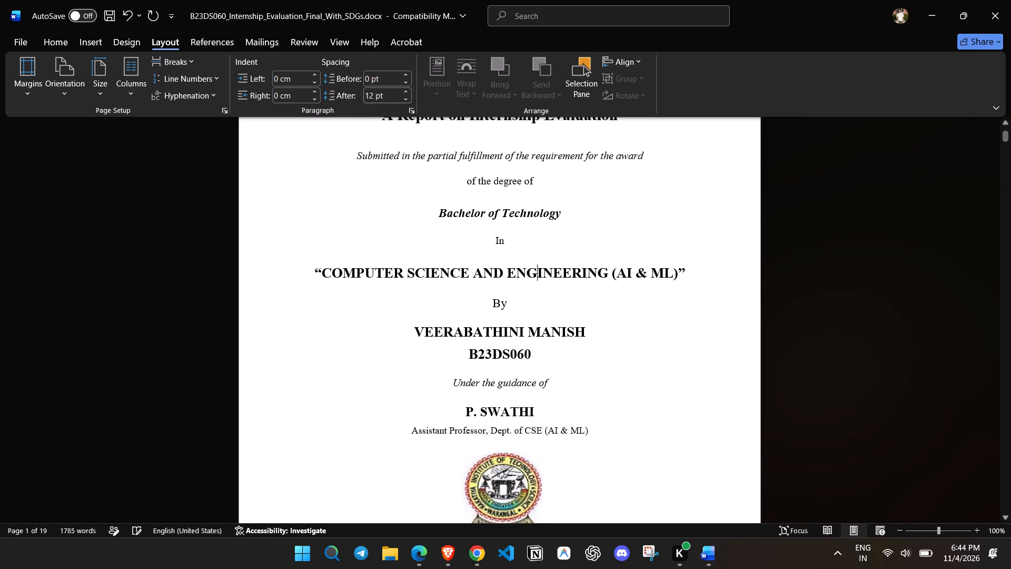
Set the spacing after the "In" line on the cover page to 12 pt.
click(512, 236)
click(387, 89)
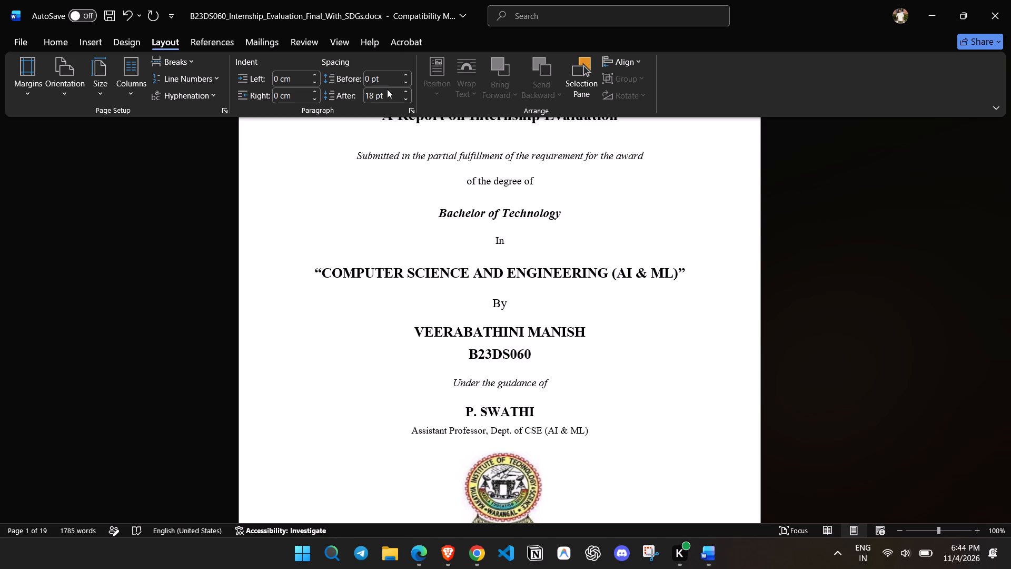
click(391, 101)
click(392, 99)
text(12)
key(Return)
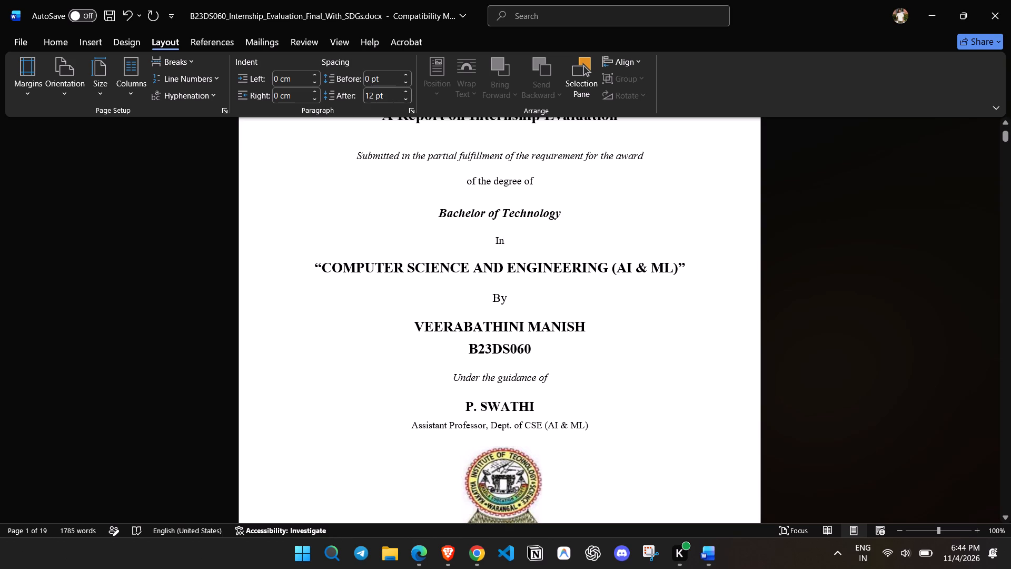
Set the spacing after the "of the degree of" line on the cover page to 12 pt.
click(537, 187)
click(393, 95)
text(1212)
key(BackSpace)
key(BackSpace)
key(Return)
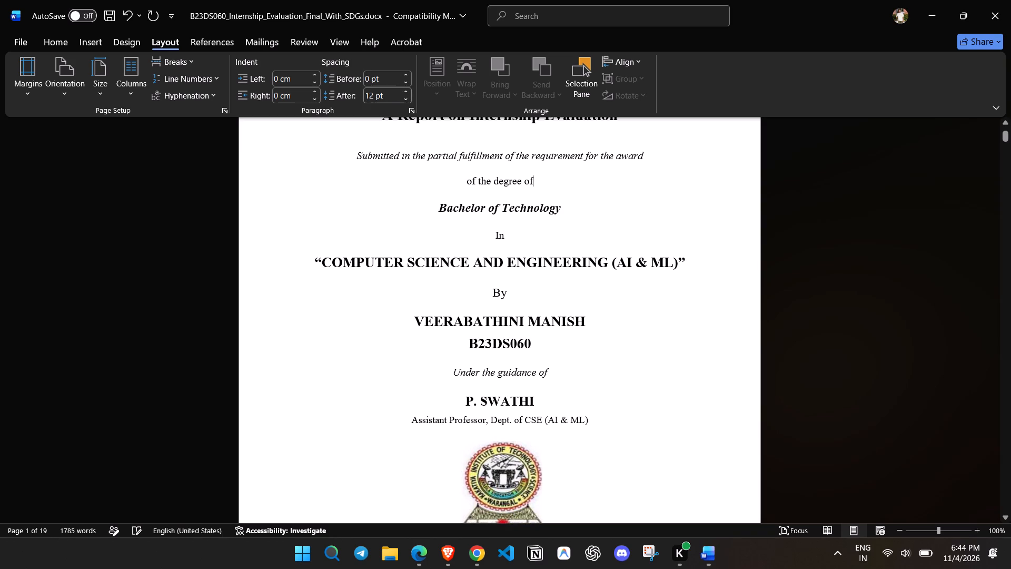
Switch to the other open internship report, check the paragraph spacing of its cover page title, and save that document.
scroll(487, 188, up, 3)
click(533, 192)
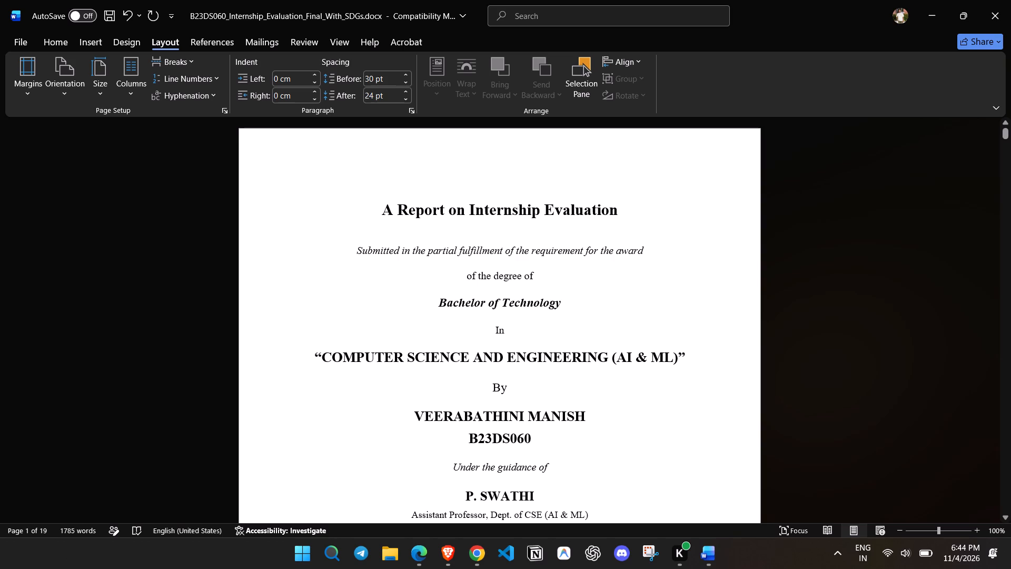
click(379, 203)
click(708, 558)
click(734, 493)
click(708, 551)
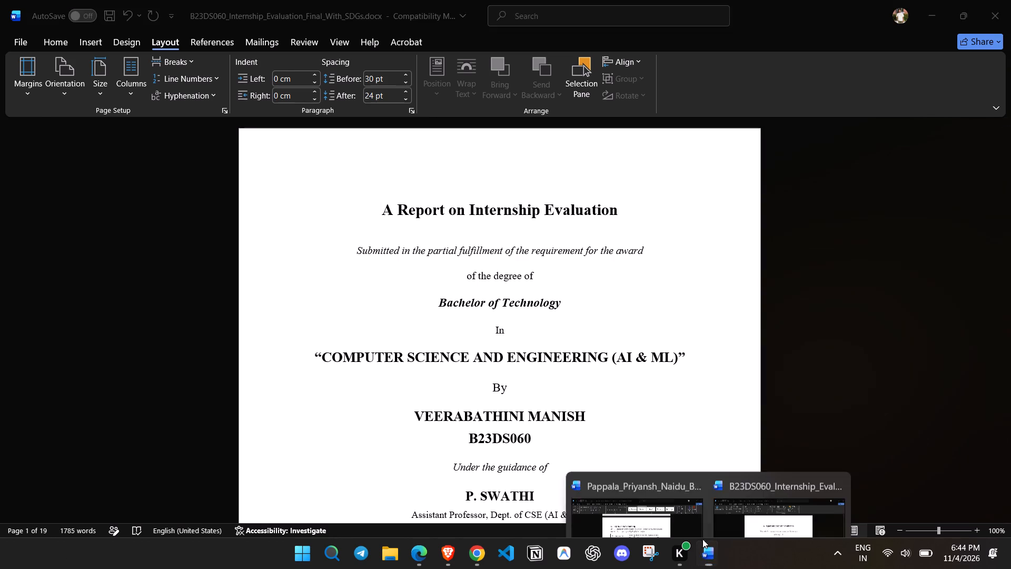
click(684, 504)
scroll(932, 299, down, 20)
scroll(932, 299, down, 2)
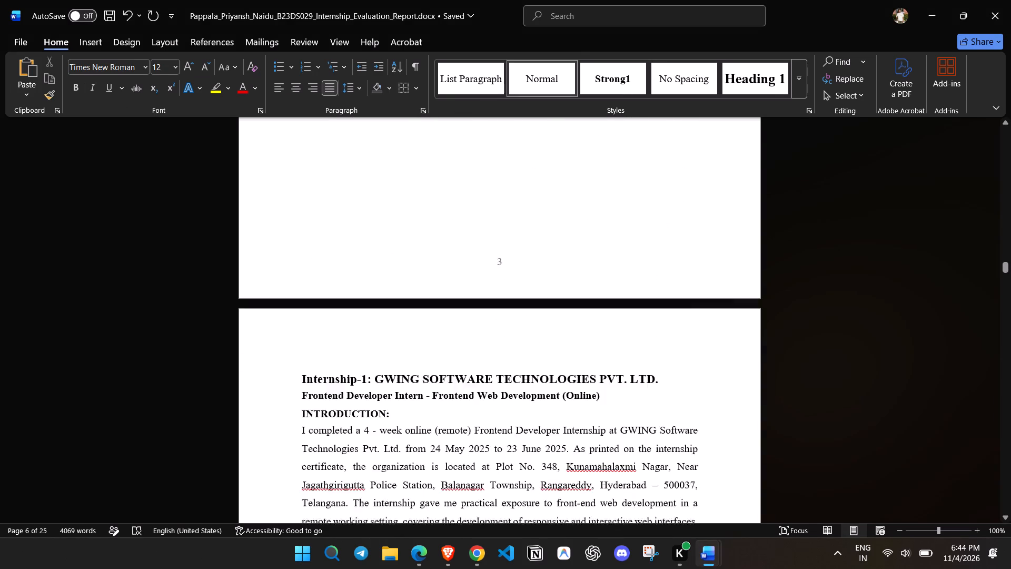
scroll(936, 296, down, 14)
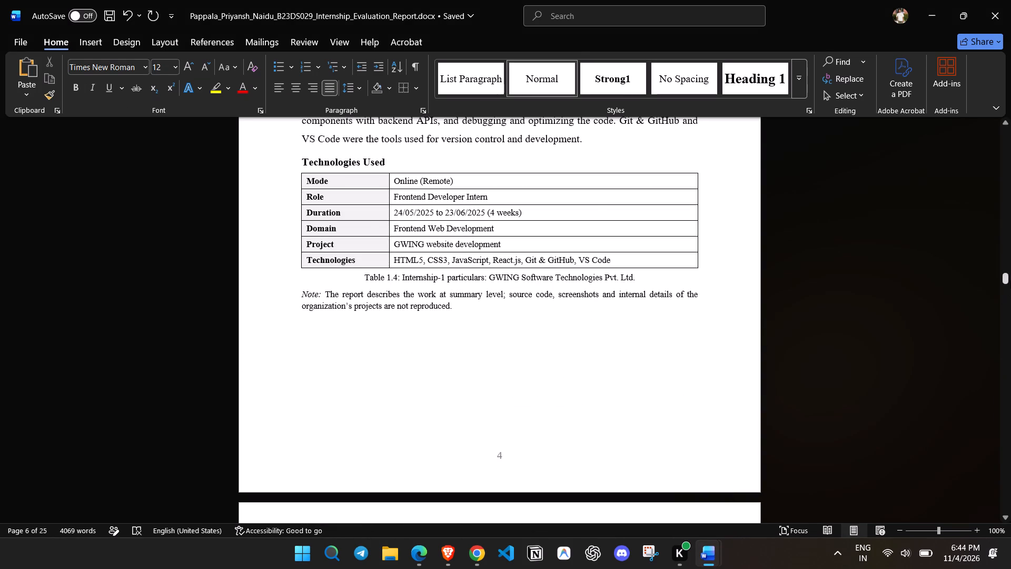
drag(1010, 278, 1006, 122)
click(388, 277)
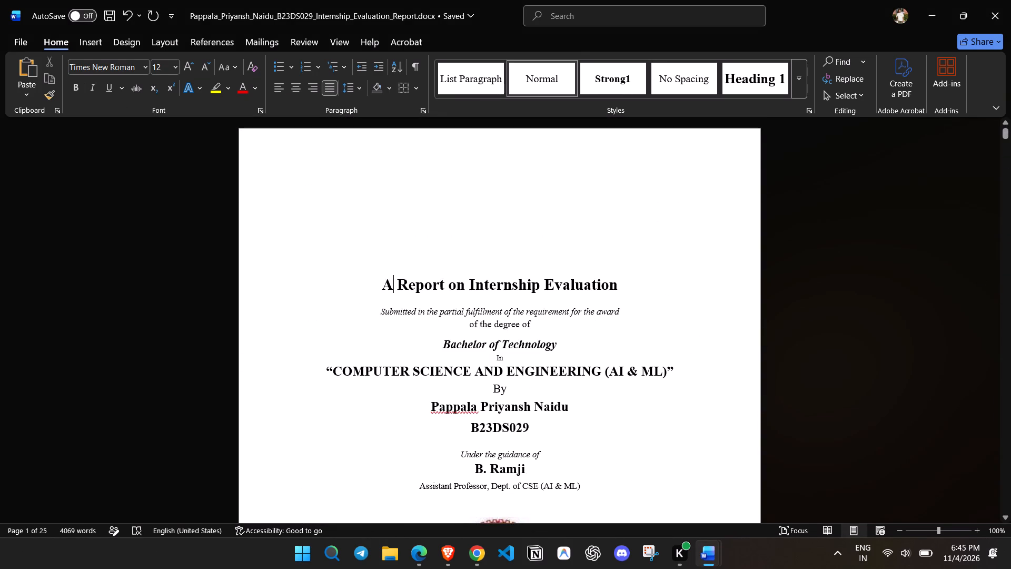
click(168, 45)
click(451, 241)
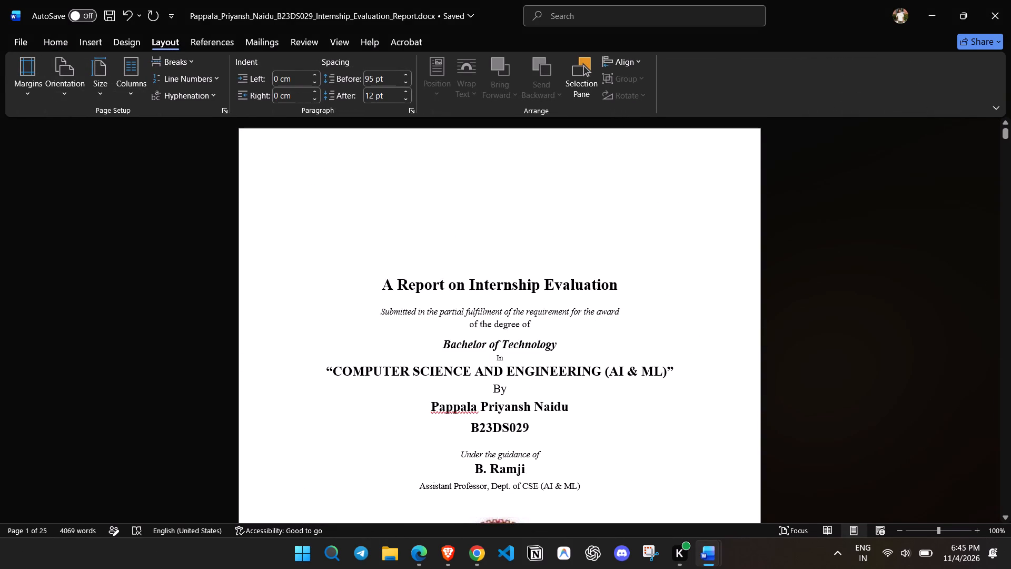
key(ctrl+s)
Return to the report being edited and set the spacing before its cover page title to 90 pt.
click(707, 552)
click(749, 482)
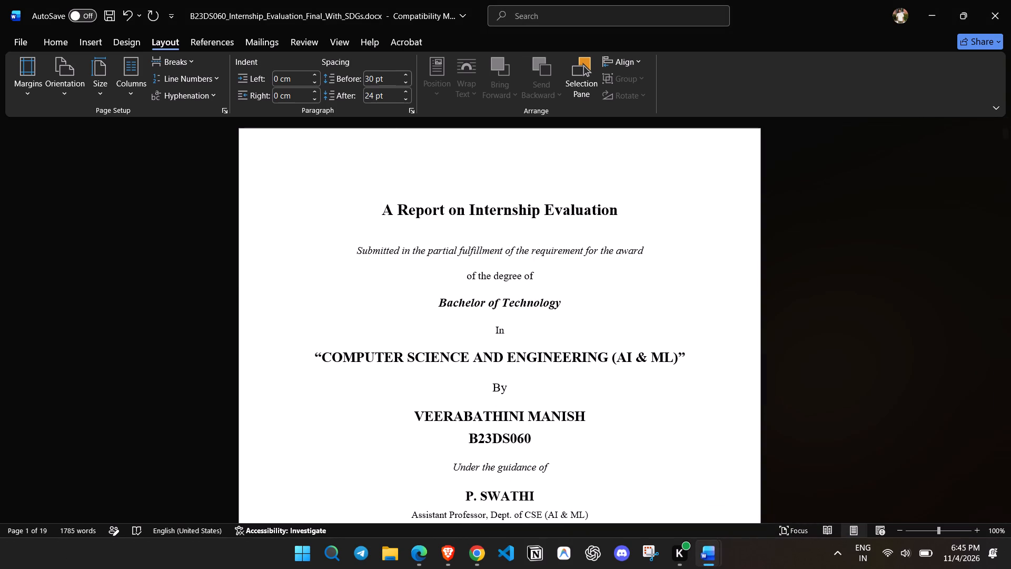
click(388, 75)
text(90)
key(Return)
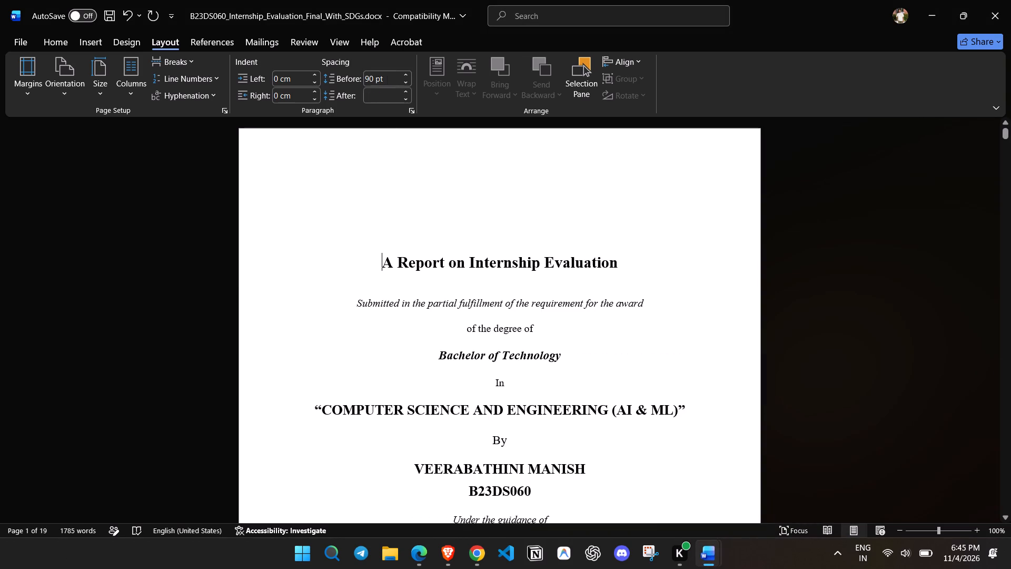
Set the spacing after the "Department of Computer Science & Engineering (AI & ML)" line to 4 pt.
scroll(420, 182, down, 15)
scroll(466, 261, down, 4)
scroll(474, 281, up, 7)
click(500, 321)
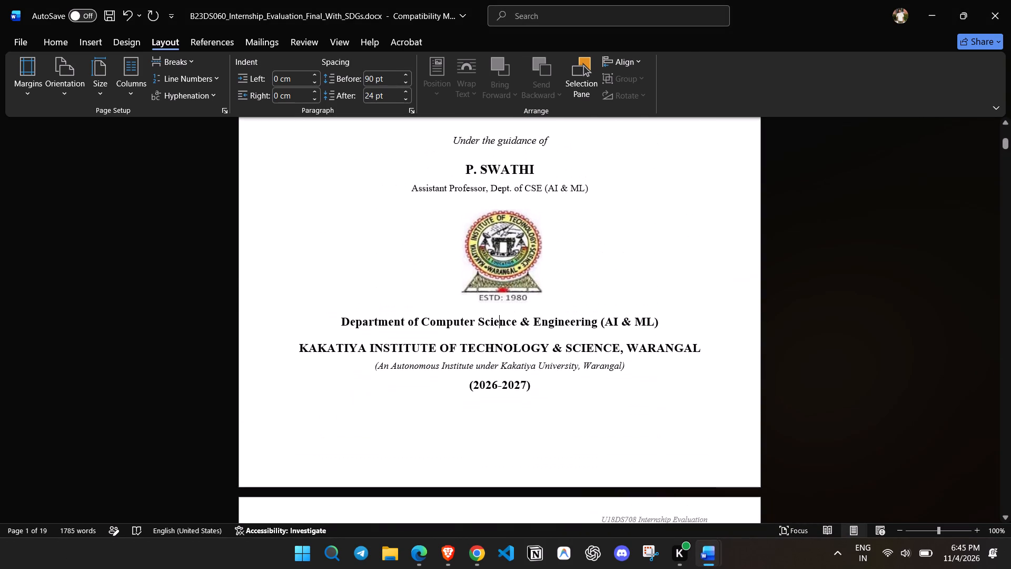
click(56, 36)
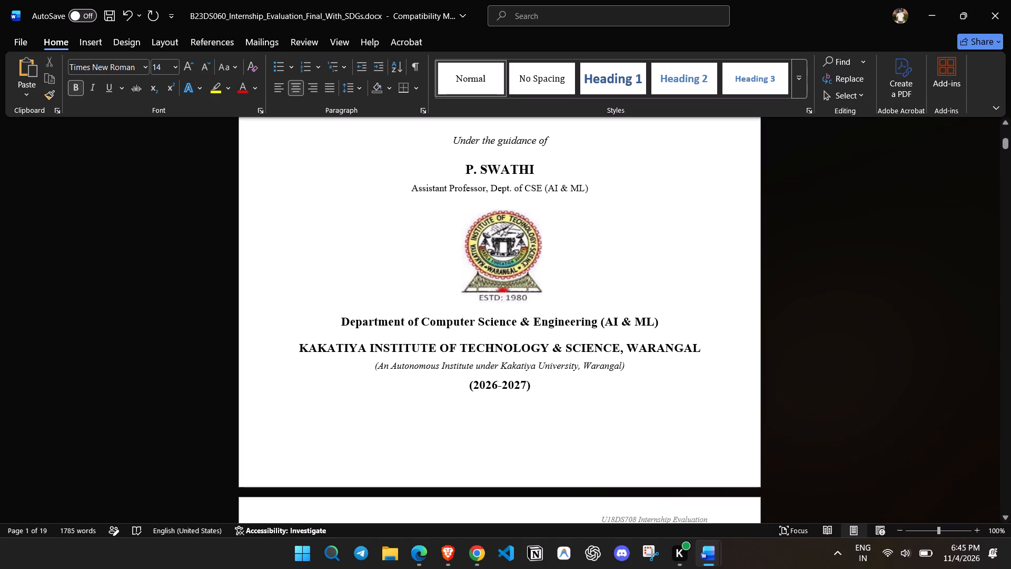
click(446, 347)
click(342, 347)
click(661, 328)
click(161, 38)
click(391, 101)
click(388, 99)
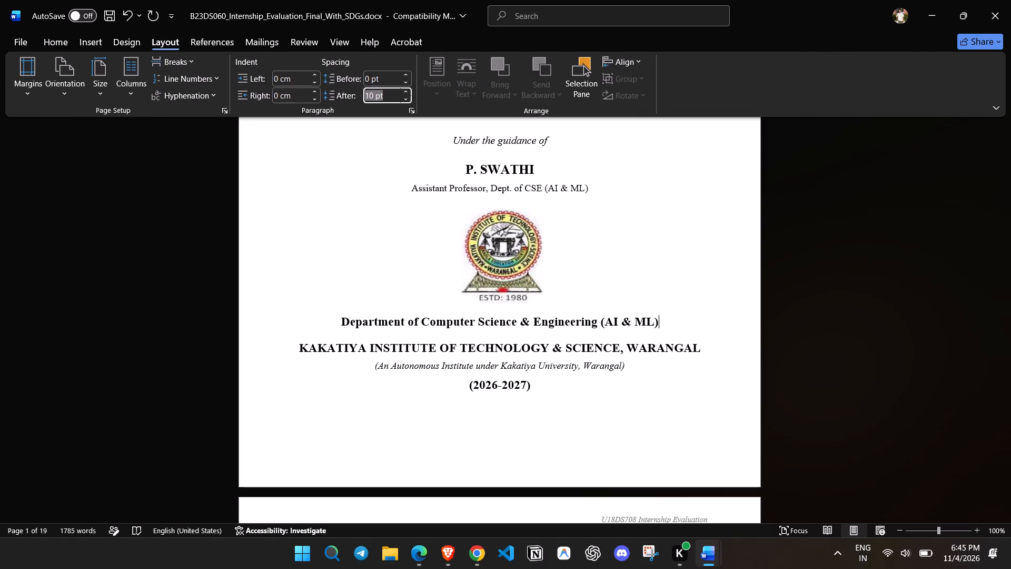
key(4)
key(Return)
Stretch the institute logo on the cover page slightly taller by extending its bottom edge.
click(528, 299)
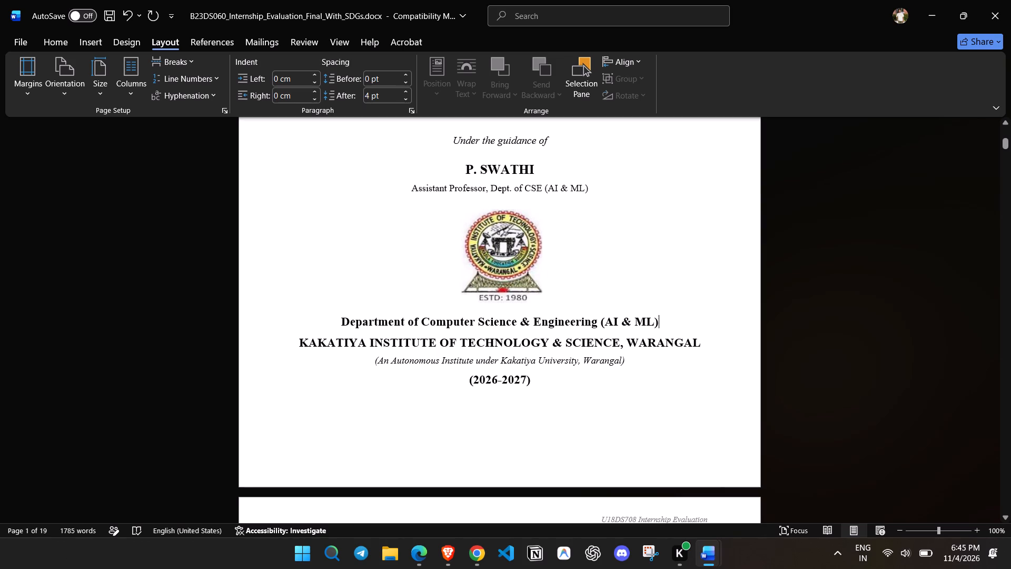
drag(502, 306, 506, 317)
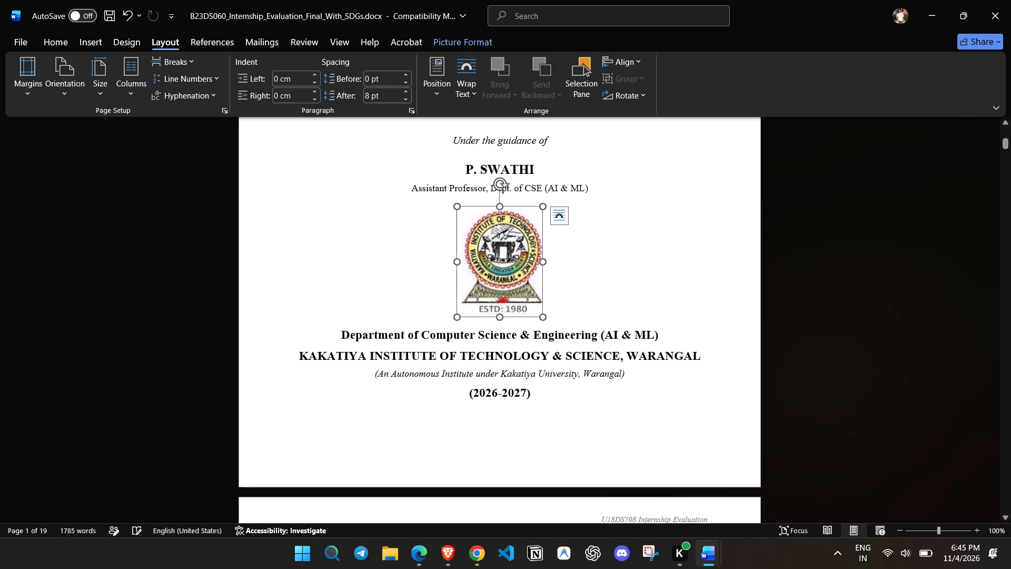
Deselect the cover page logo and save the report.
click(575, 173)
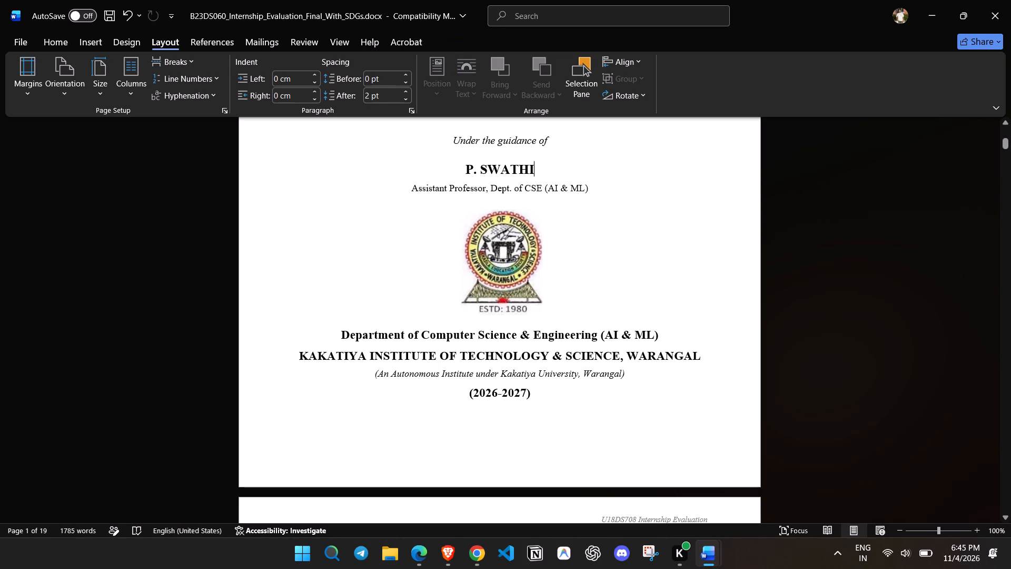
key(ctrl+s)
Delete the "U18DS708 Internship Evaluation" header text on the certificate page and return to the document body.
scroll(661, 310, down, 13)
scroll(649, 303, up, 1)
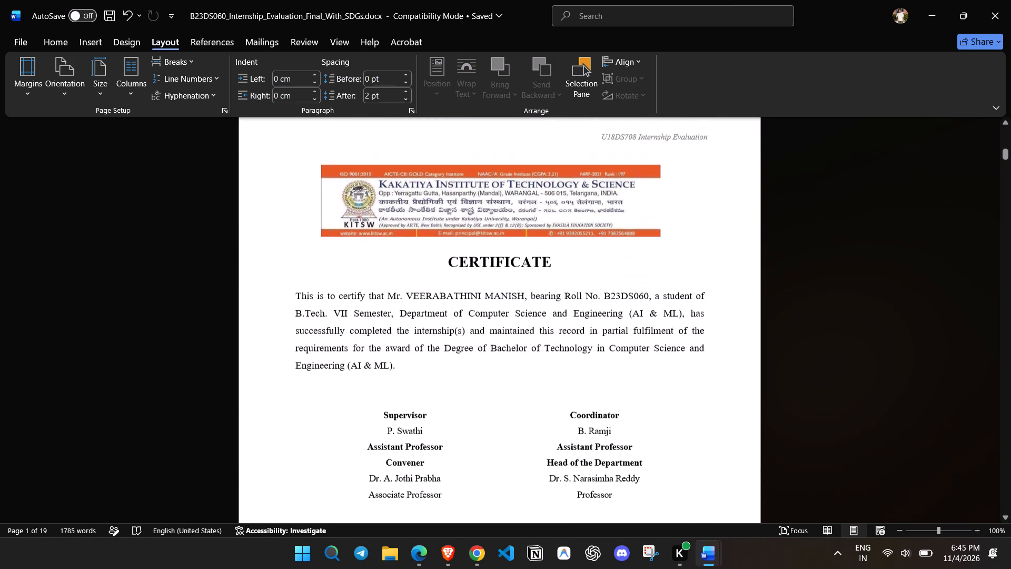
click(568, 217)
click(688, 143)
scroll(713, 155, up, 2)
double_click(712, 198)
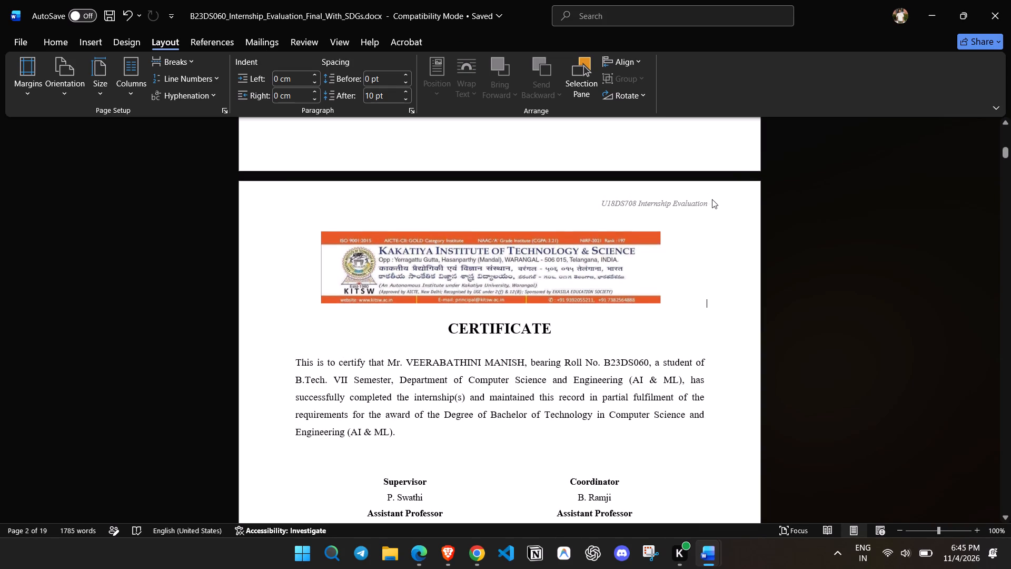
double_click(715, 193)
drag(712, 207, 583, 205)
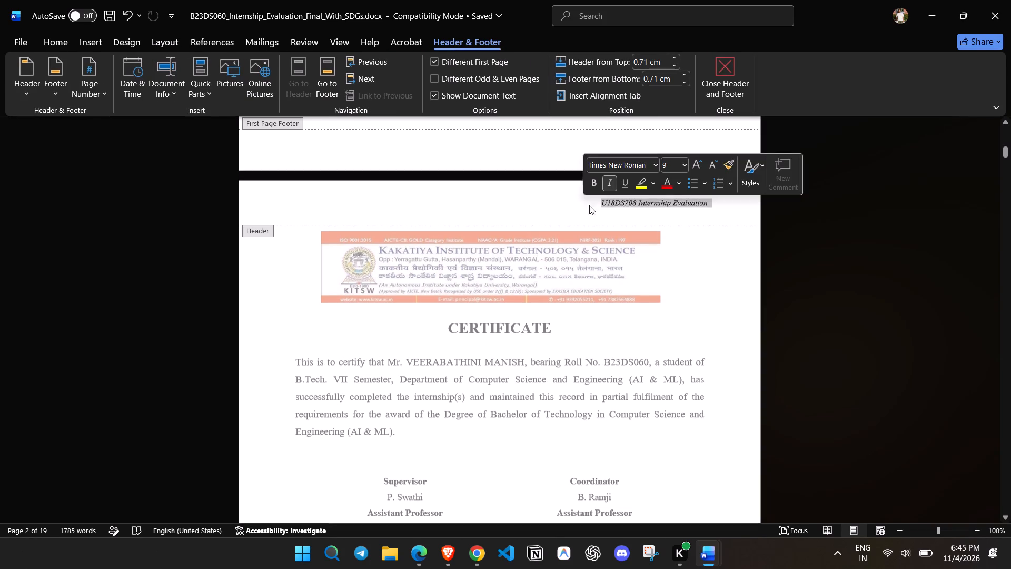
key(BackSpace)
click(702, 85)
Crop the blank margins off both sides and the upper and lower edges of the institute banner above the certificate.
scroll(686, 196, down, 2)
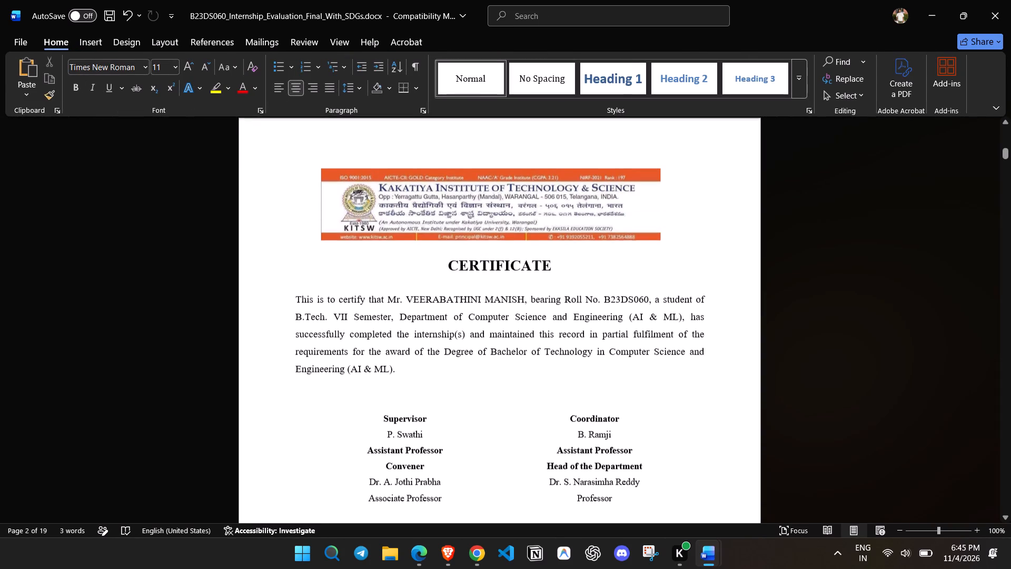
click(621, 192)
right_click(686, 195)
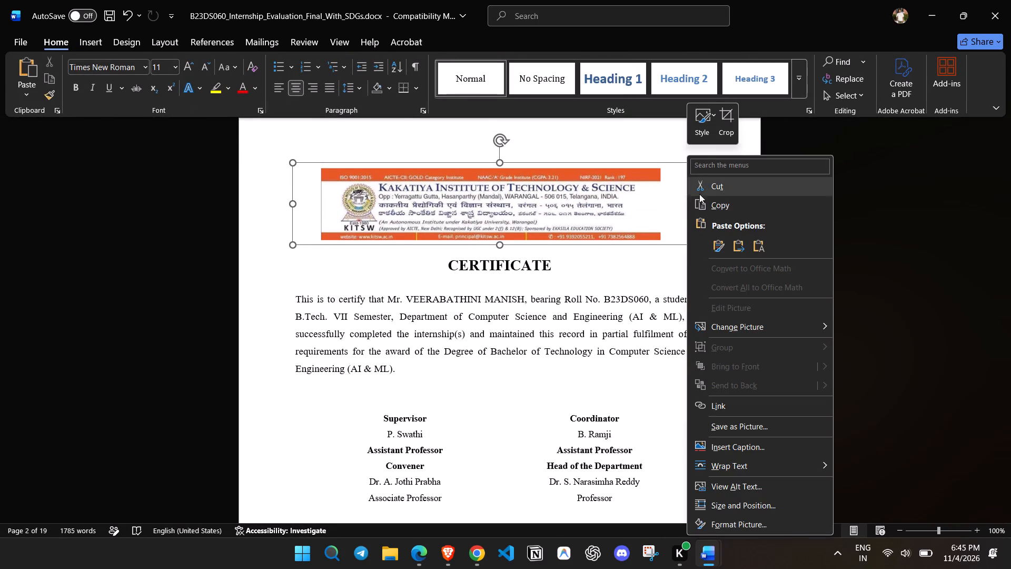
click(729, 125)
drag(705, 201, 666, 198)
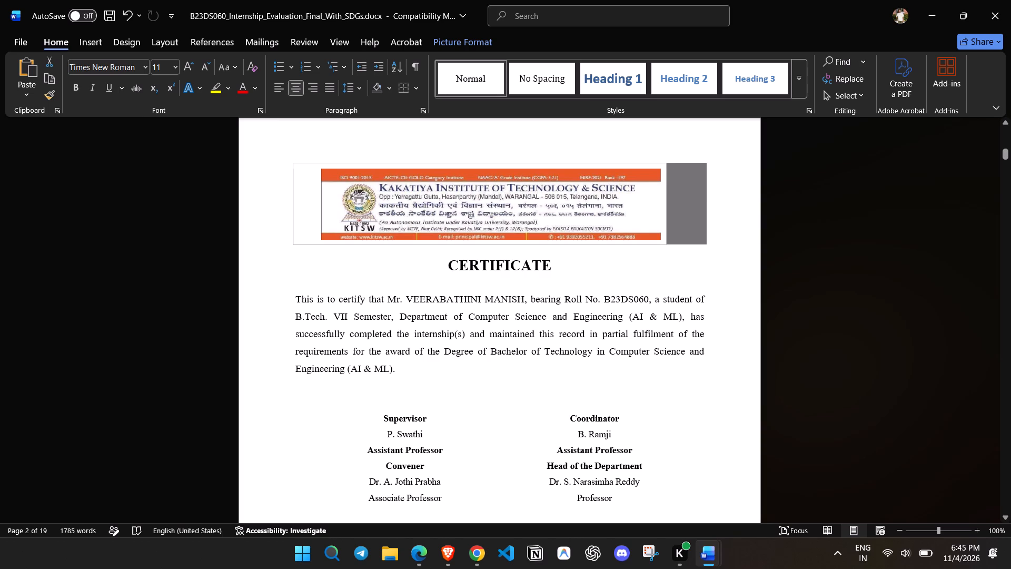
drag(666, 198, 661, 198)
drag(319, 202, 337, 202)
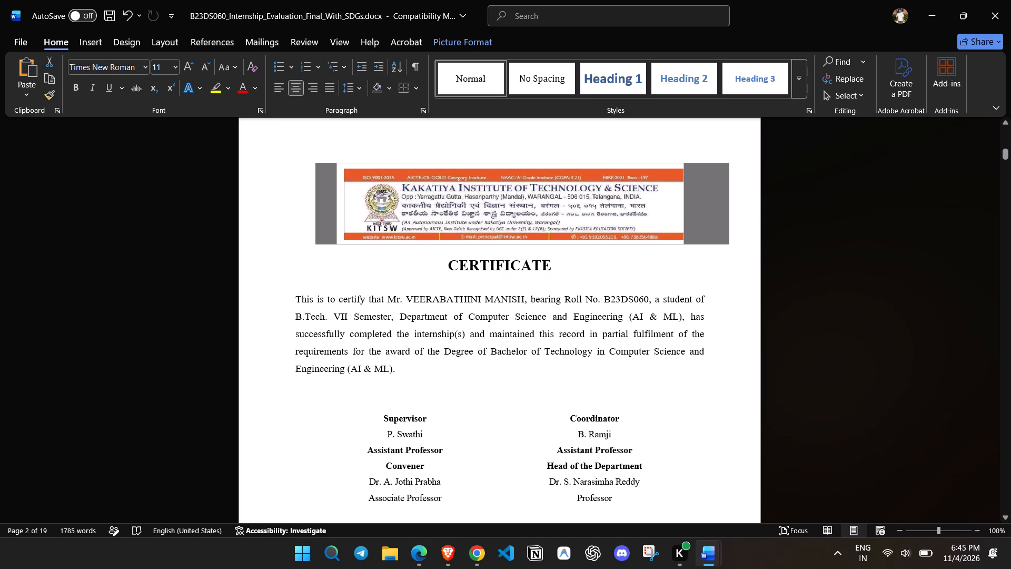
drag(337, 202, 343, 204)
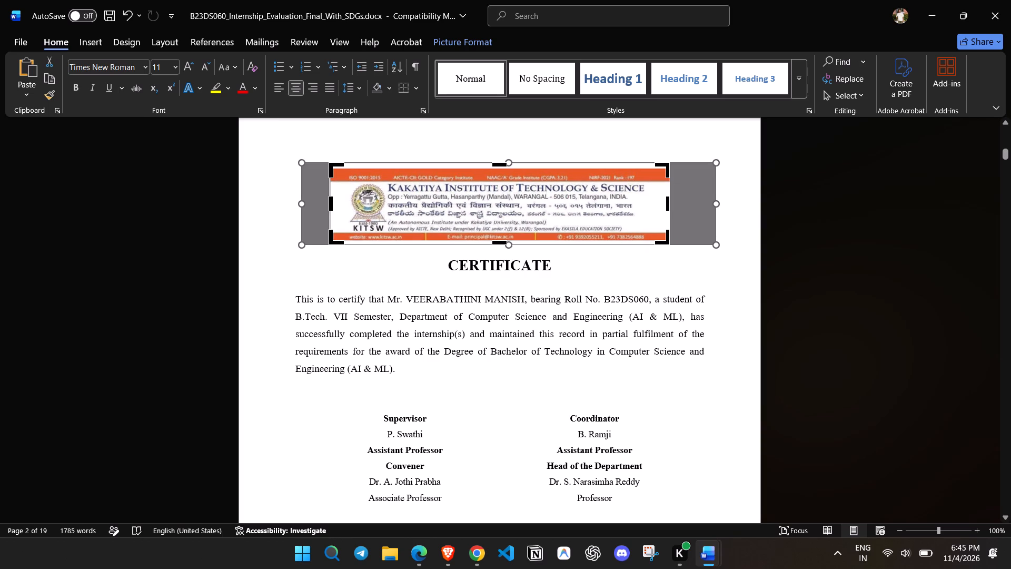
click(494, 164)
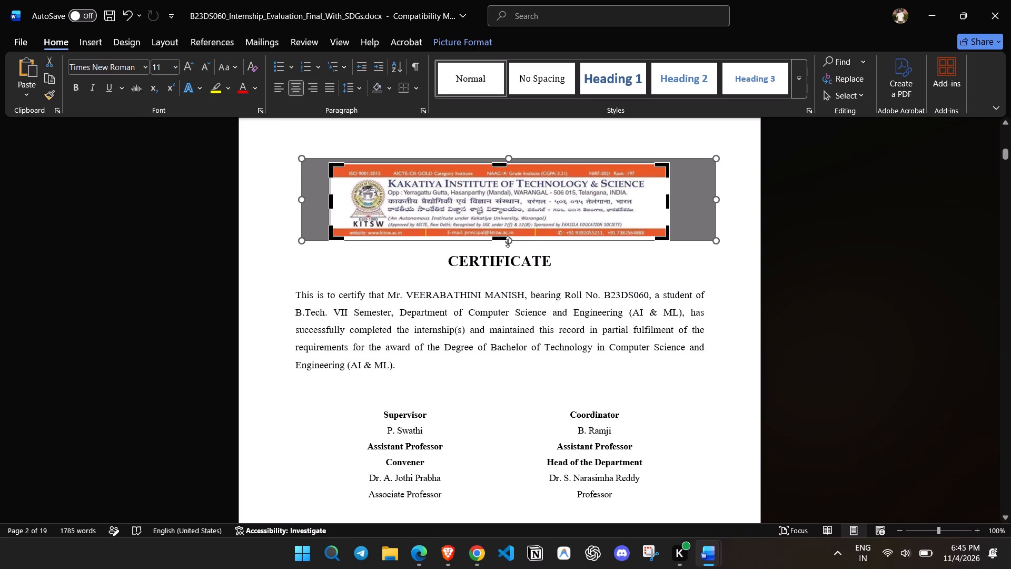
click(503, 238)
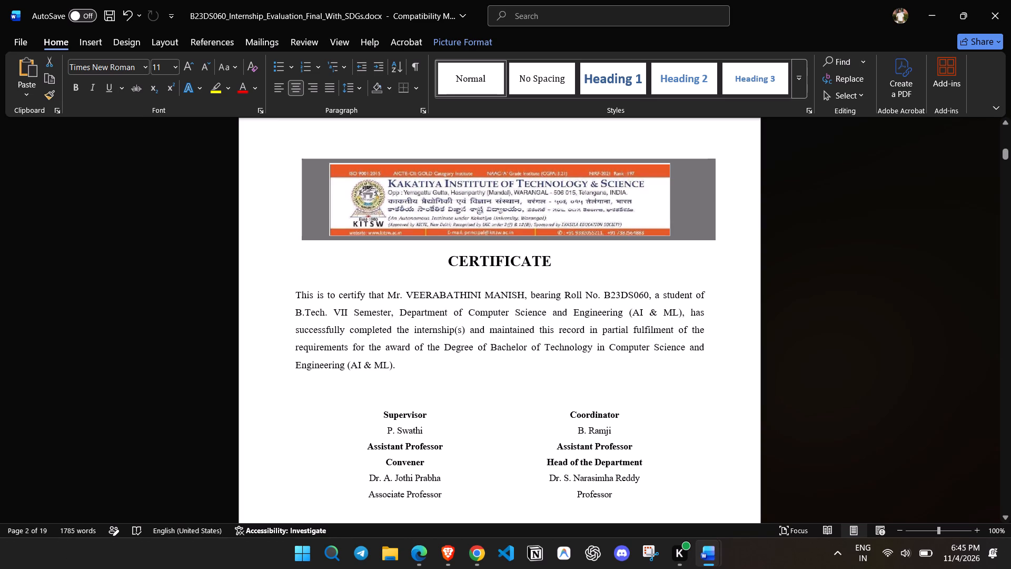
click(712, 153)
Enlarge the cropped institute banner proportionally so it spans roughly the width of the certificate text.
click(640, 202)
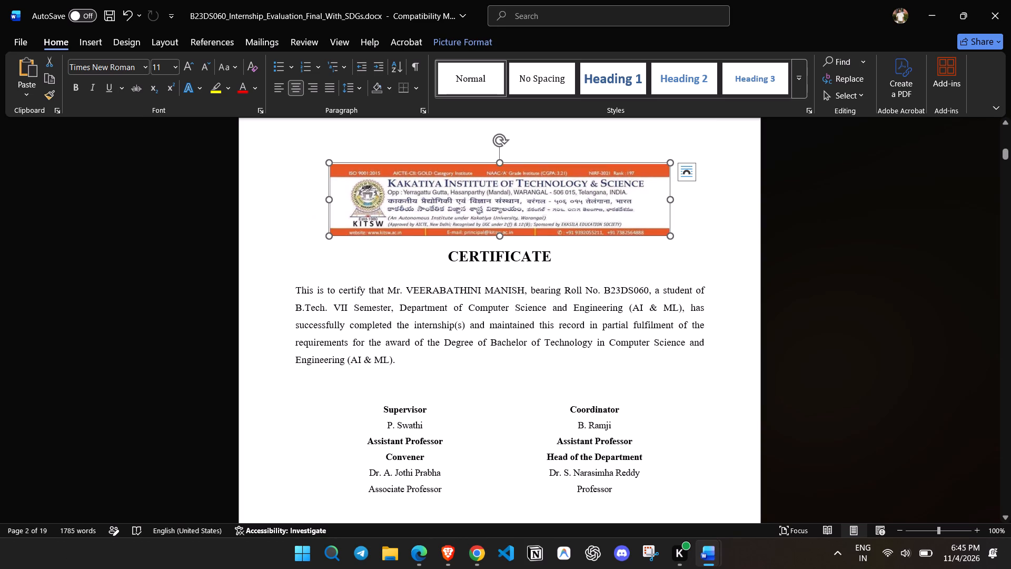
drag(669, 237, 700, 255)
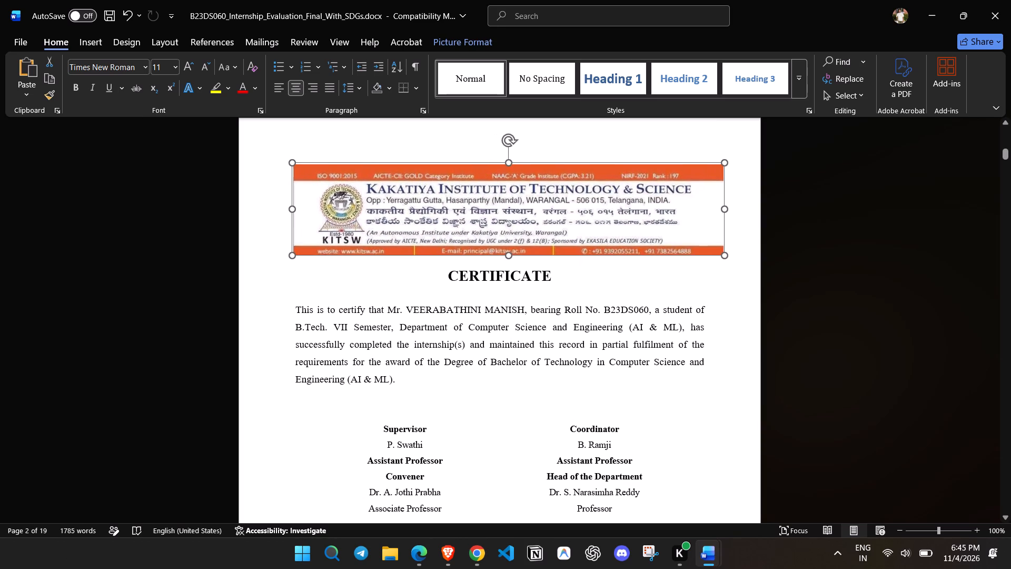
drag(700, 255, 701, 256)
Set both the left and right indents of the "CERTIFICATE" heading to 0 cm.
scroll(645, 277, down, 3)
click(566, 183)
drag(549, 179, 475, 185)
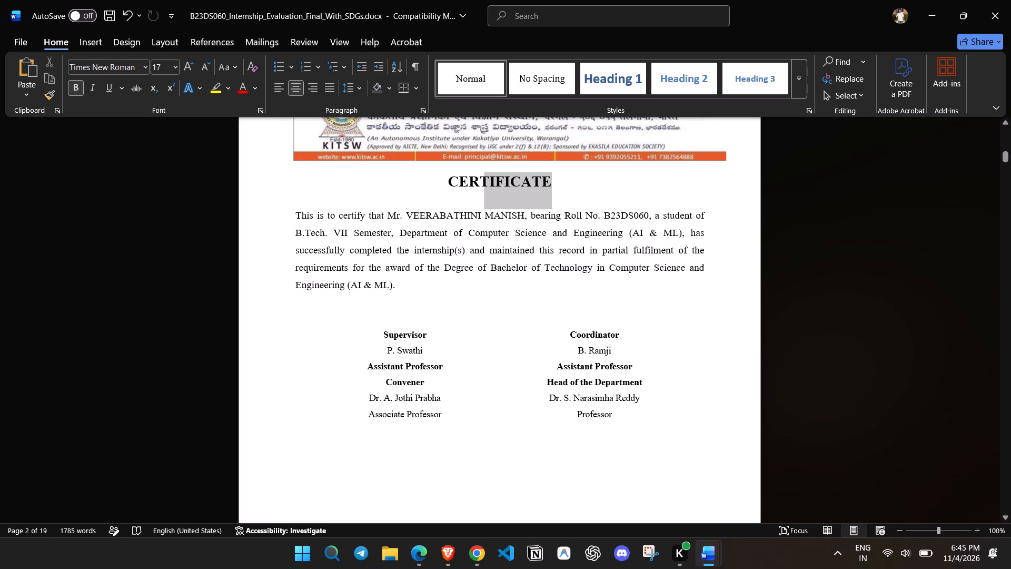
drag(475, 185, 451, 179)
click(152, 43)
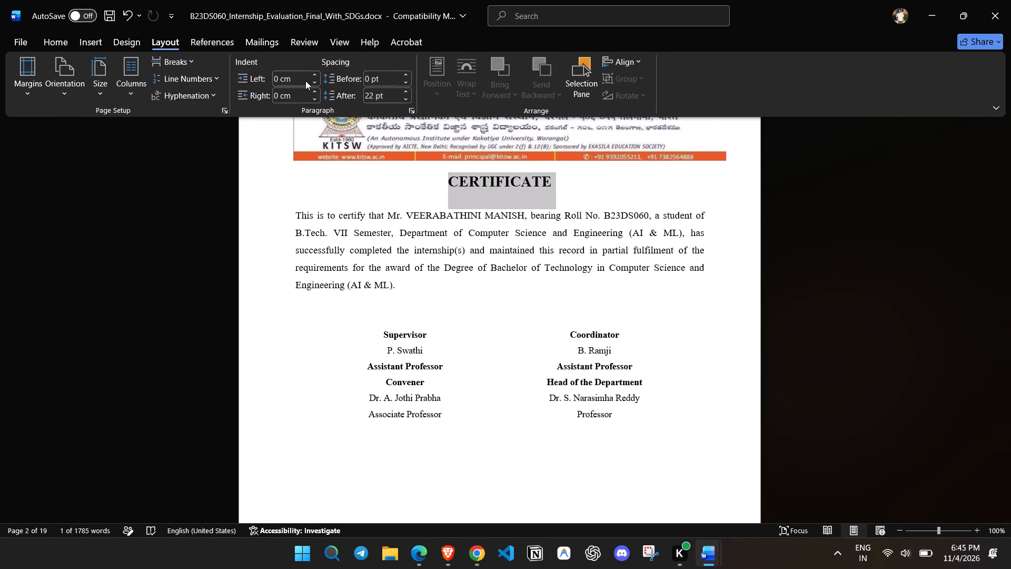
click(296, 83)
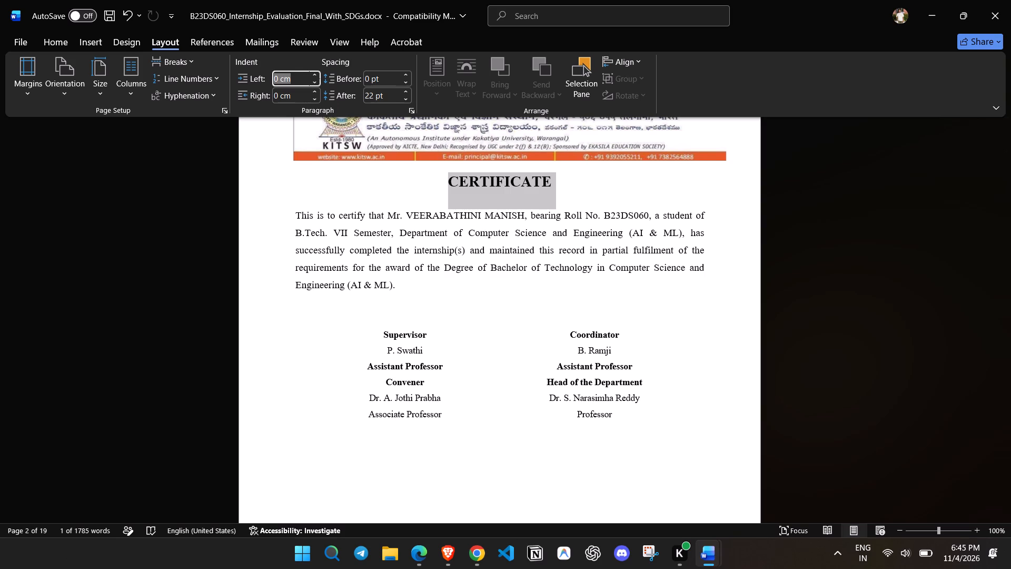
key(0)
key(Return)
click(299, 95)
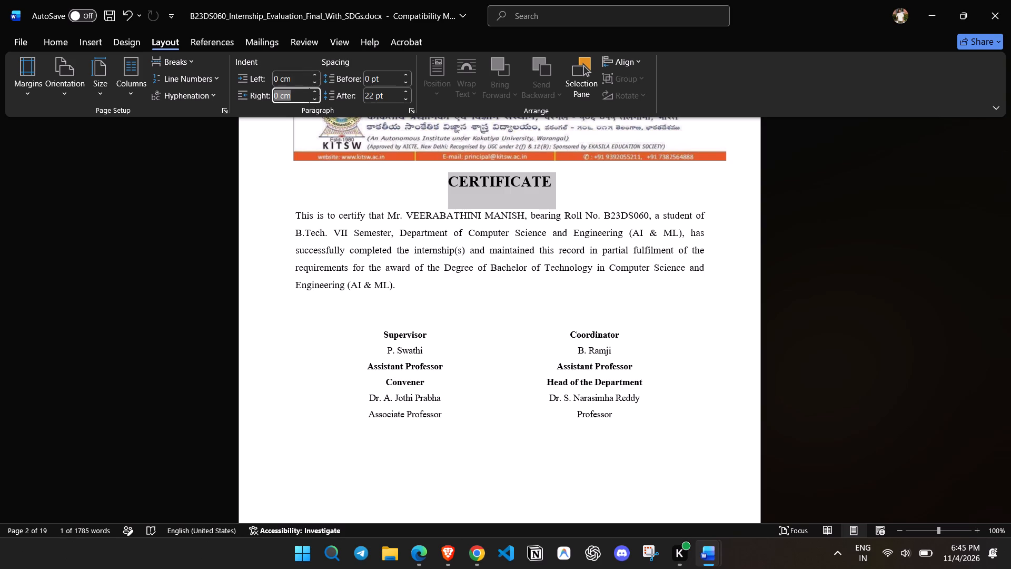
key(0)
key(Return)
click(596, 206)
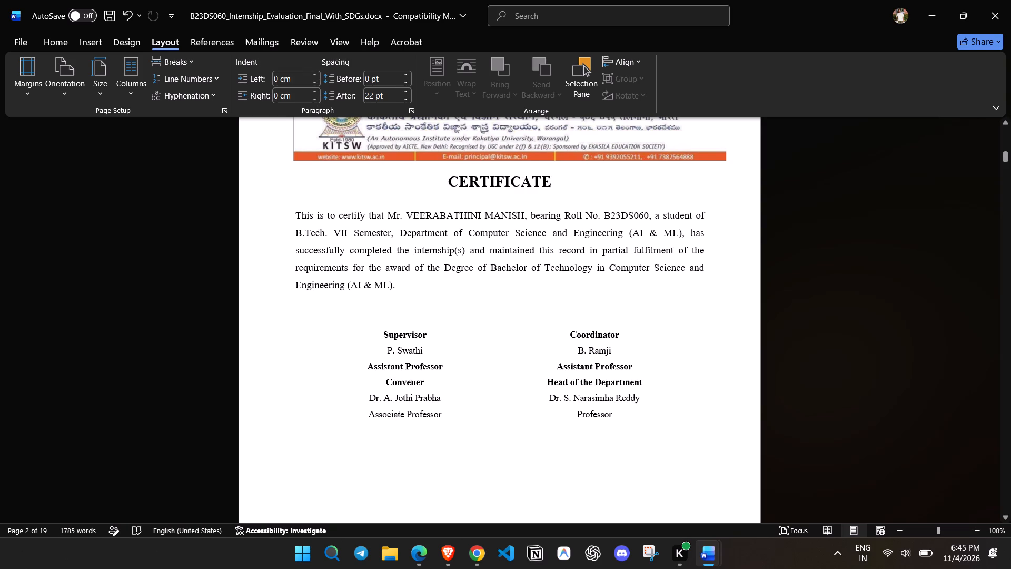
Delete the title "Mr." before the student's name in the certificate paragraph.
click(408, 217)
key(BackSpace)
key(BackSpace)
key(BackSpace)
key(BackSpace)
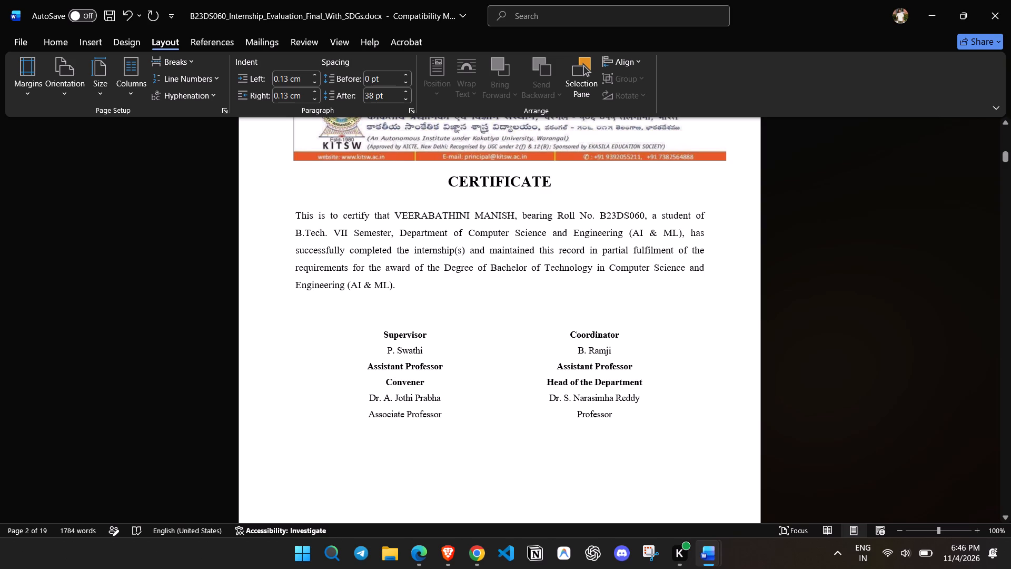
Copy "This is to certify that, this is the Bonafide record of Internships" from the reference report over the certificate's opening words and student name.
click(712, 565)
click(670, 501)
scroll(619, 391, down, 5)
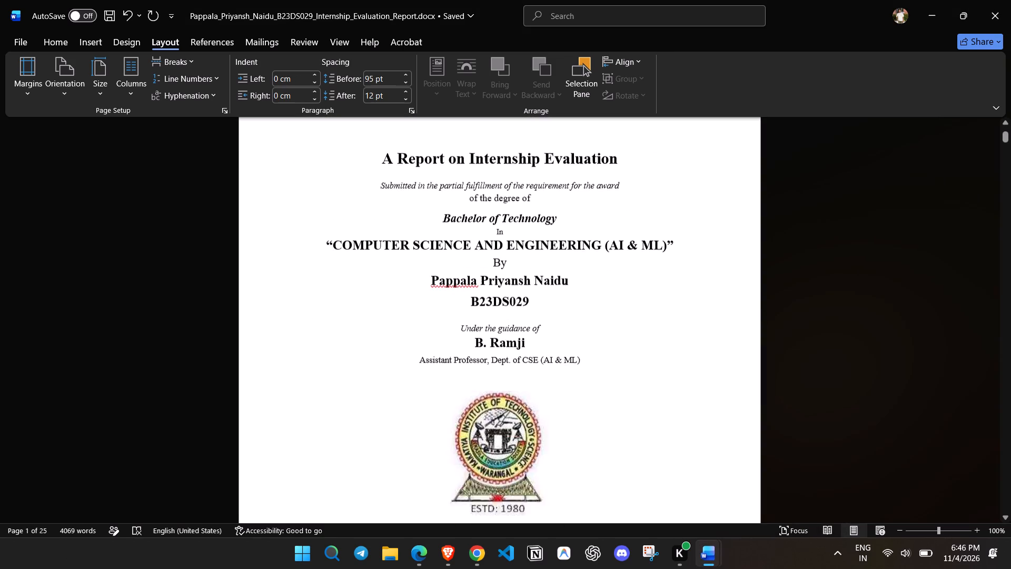
scroll(619, 391, down, 20)
scroll(619, 391, down, 6)
scroll(627, 373, up, 5)
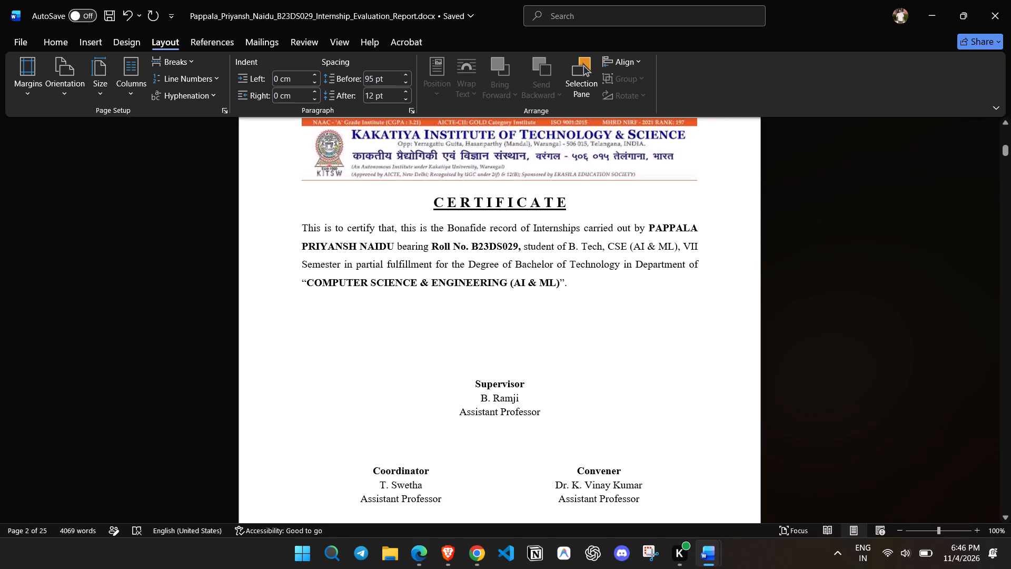
drag(304, 230, 603, 234)
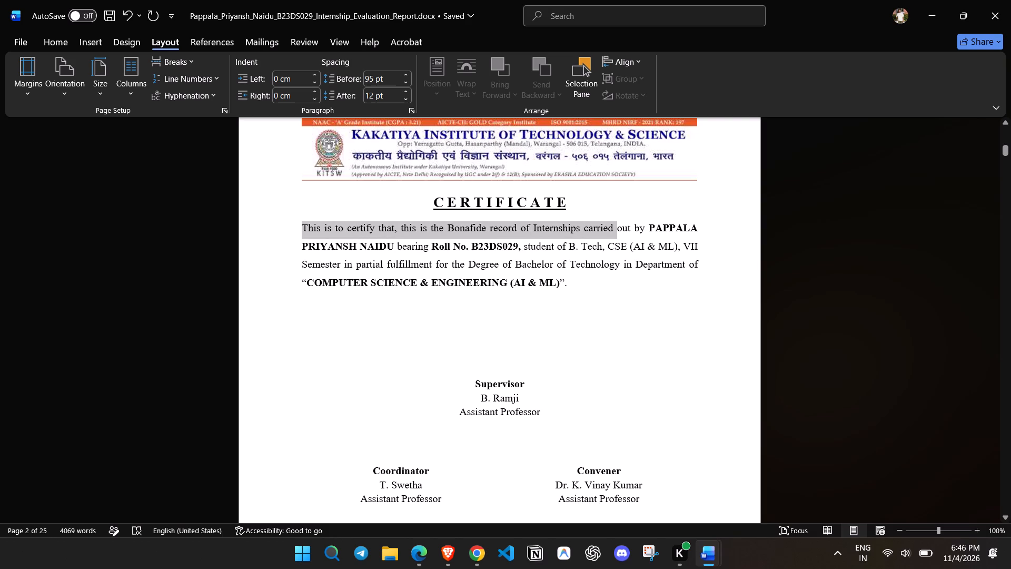
drag(603, 234, 582, 227)
drag(582, 227, 579, 225)
key(ctrl+c)
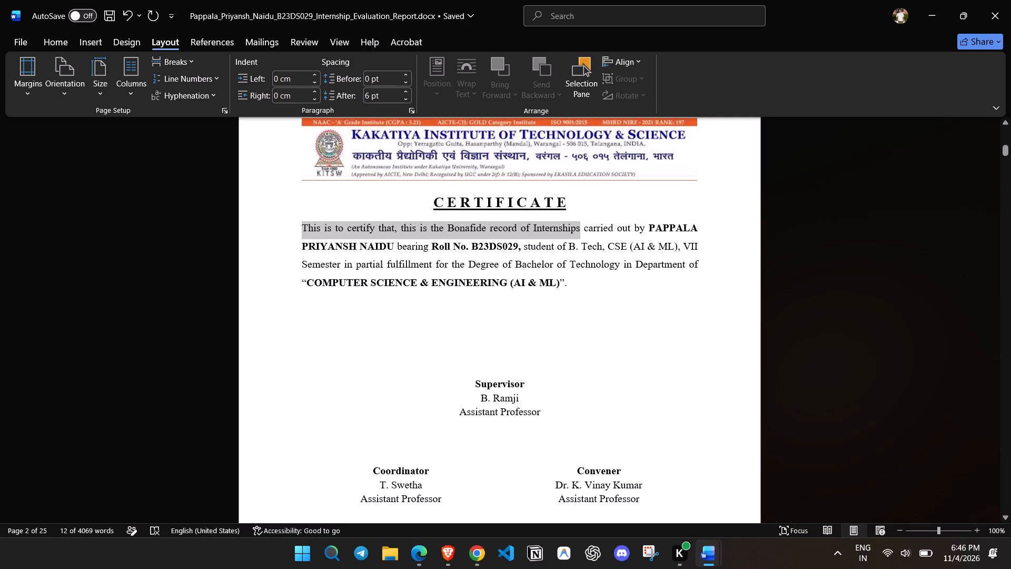
click(715, 502)
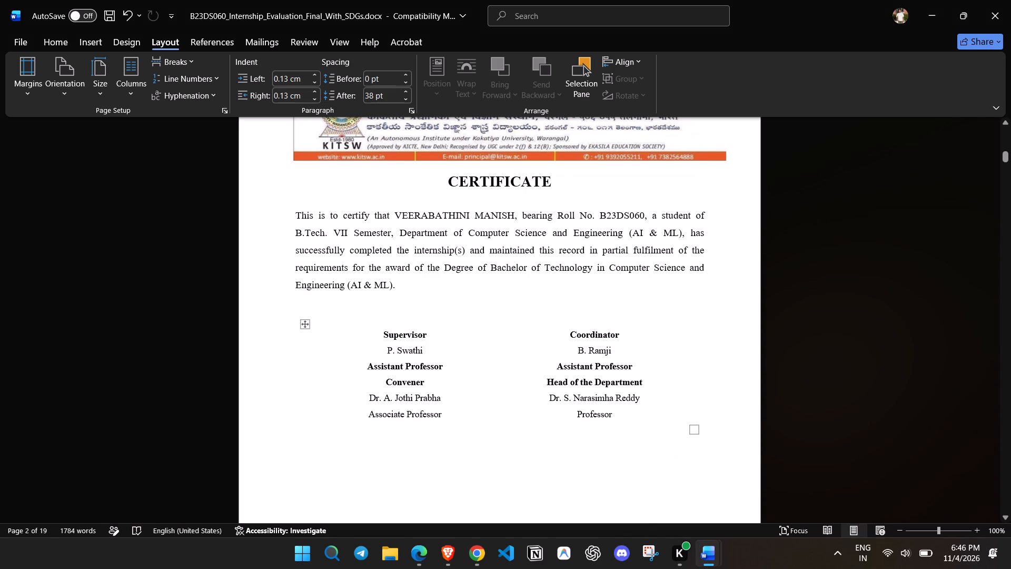
drag(297, 211, 499, 220)
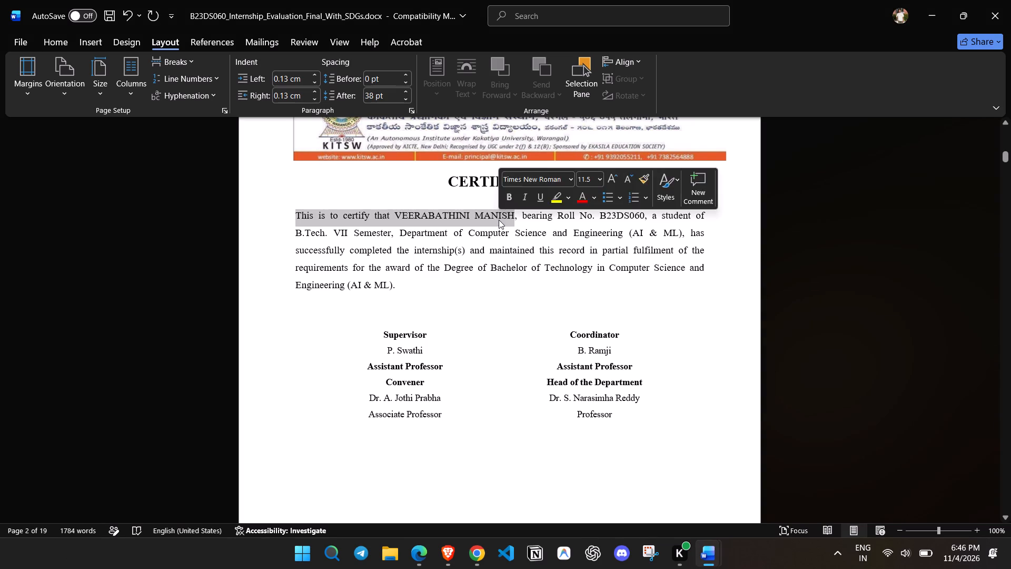
key(ctrl+v)
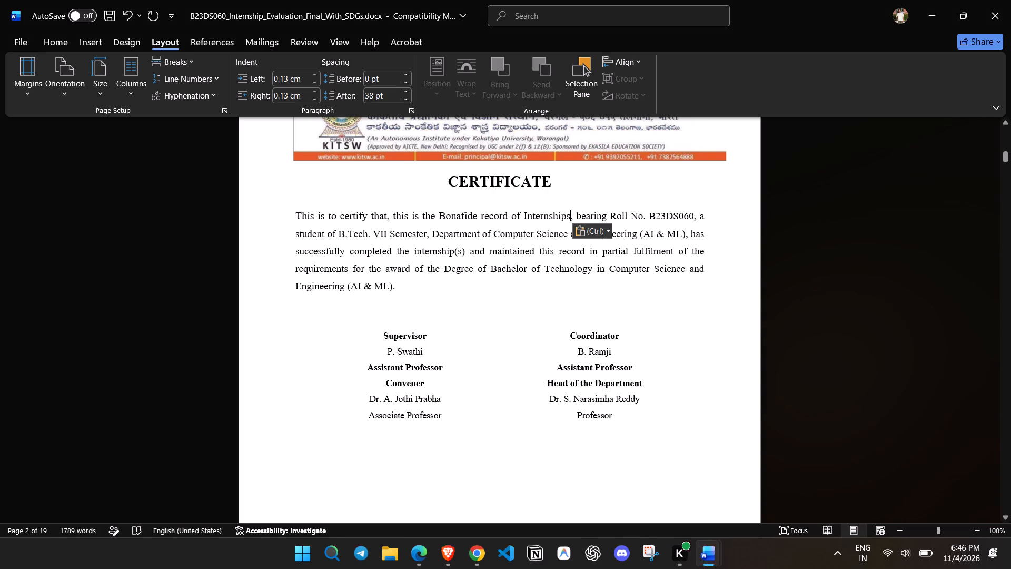
Check the reference report's wording and add "carried out by" after "Internships" in the certificate paragraph.
key(alt+Tab)
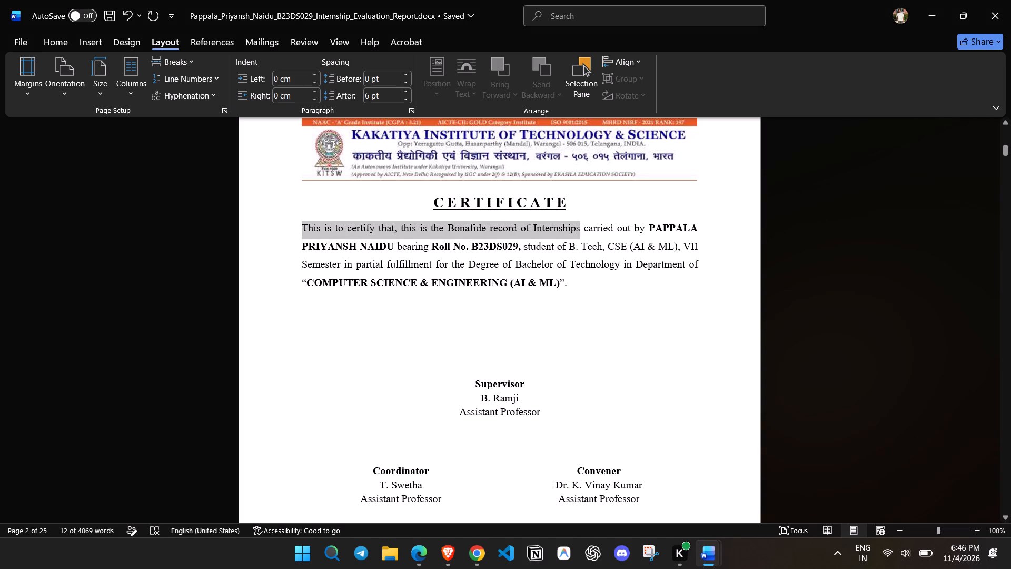
click(587, 227)
key(alt+Tab)
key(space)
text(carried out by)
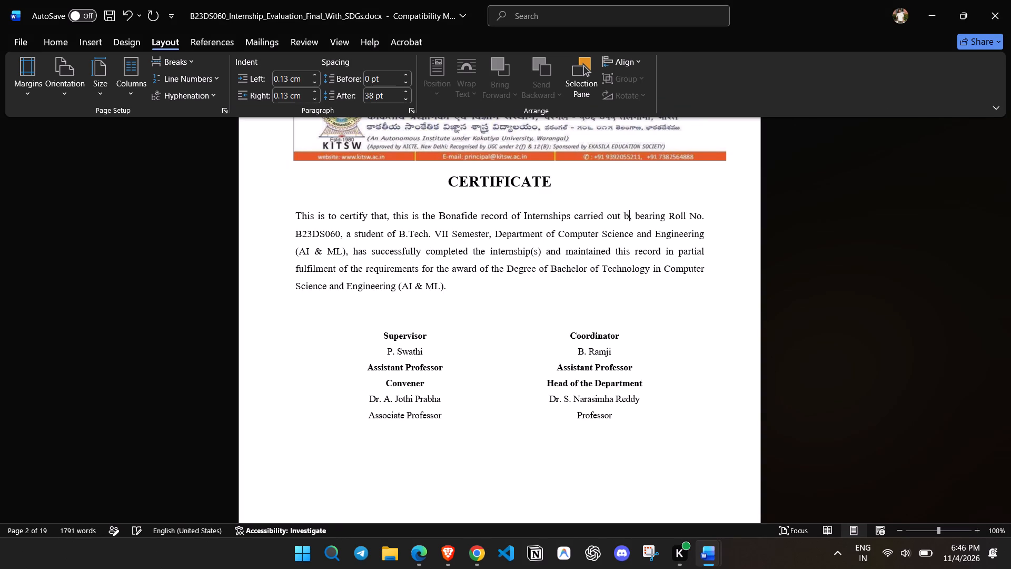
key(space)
Enter the student's full name in capitals after "carried out by", checking it against the reference certificate.
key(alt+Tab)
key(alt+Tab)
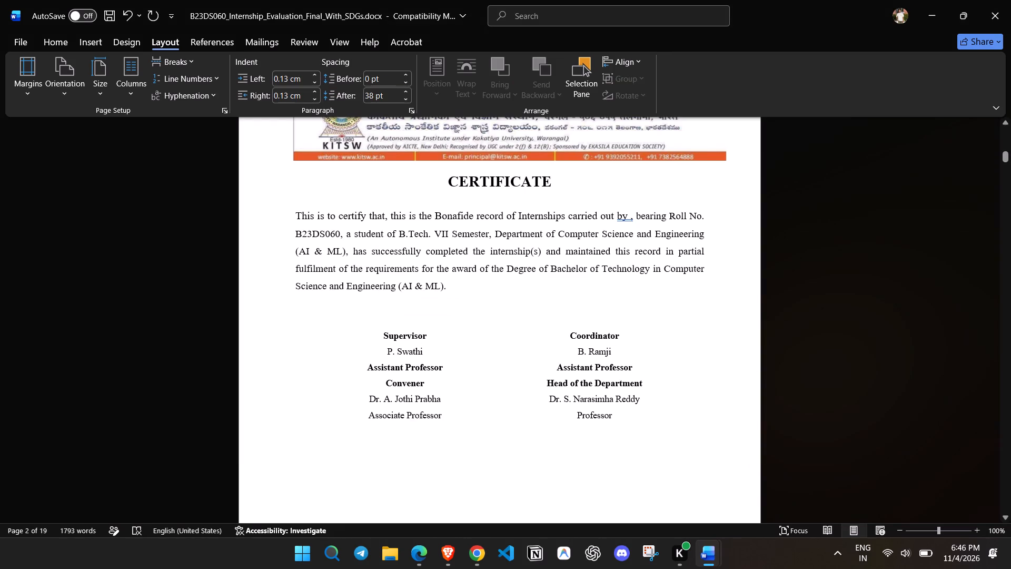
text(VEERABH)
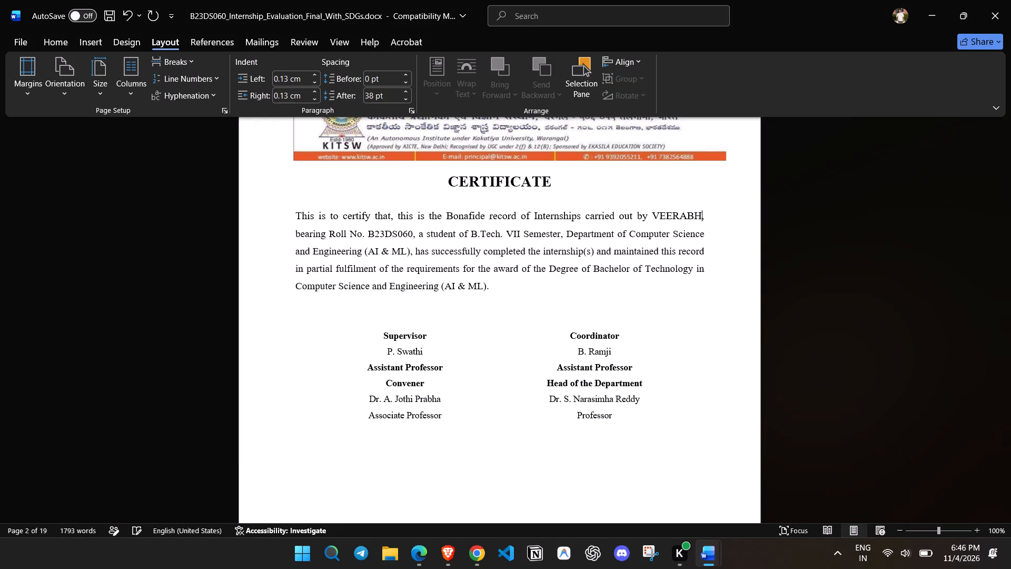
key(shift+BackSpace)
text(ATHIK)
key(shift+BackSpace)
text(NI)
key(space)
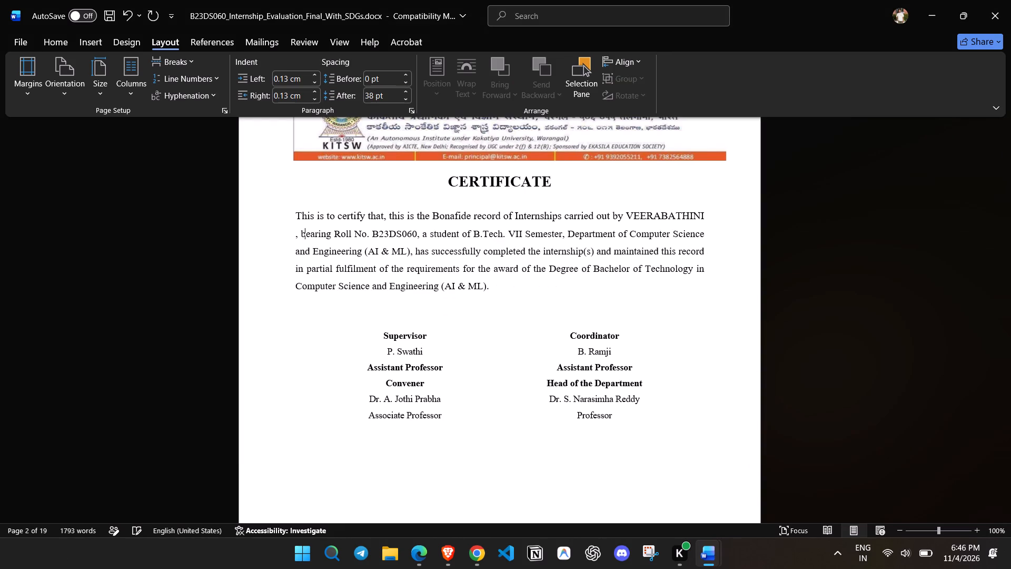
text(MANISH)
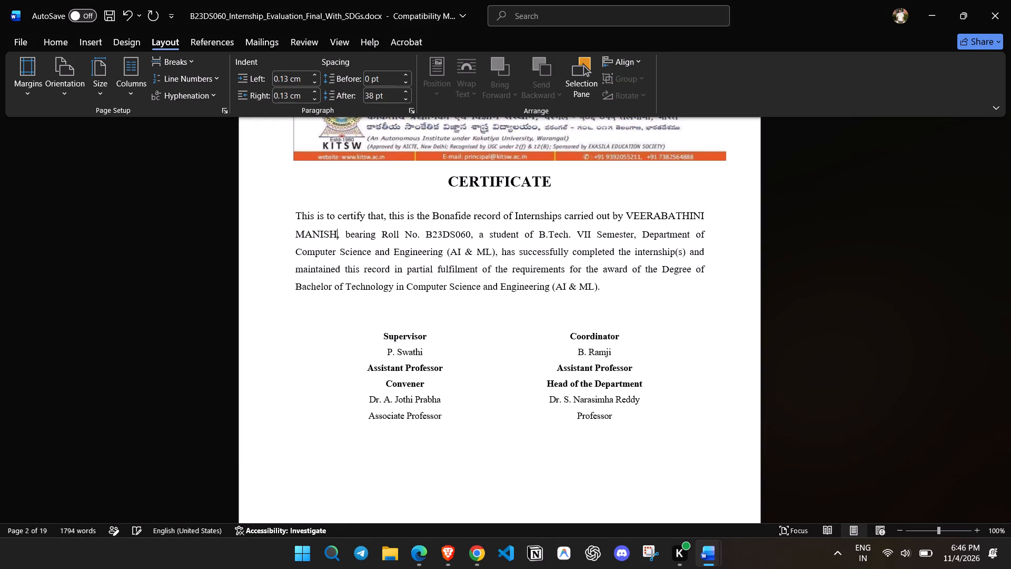
Make the student's full name and roll number bold in the certificate paragraph.
drag(628, 218, 673, 214)
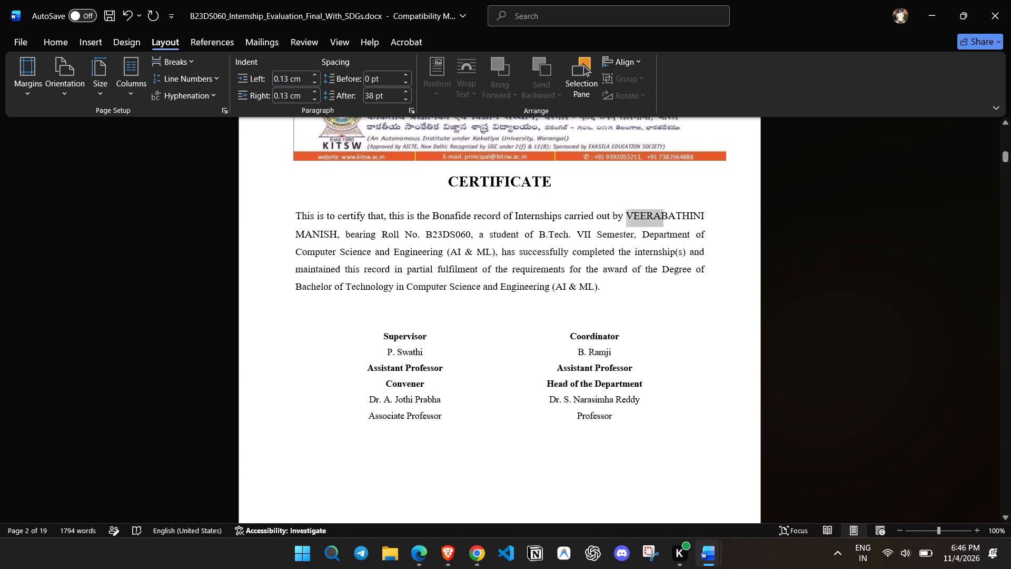
drag(673, 214, 336, 231)
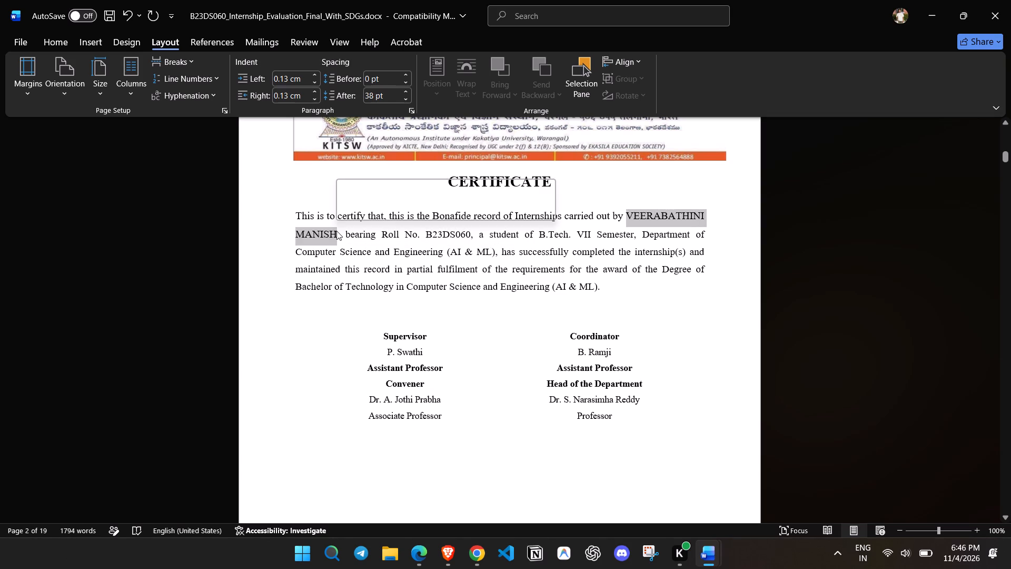
key(ctrl+b)
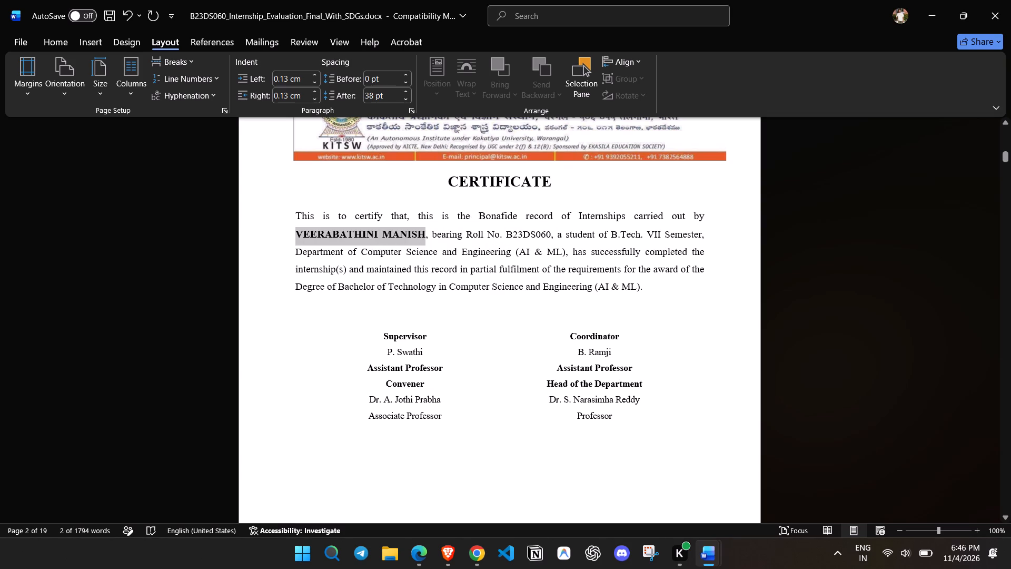
drag(507, 235, 547, 236)
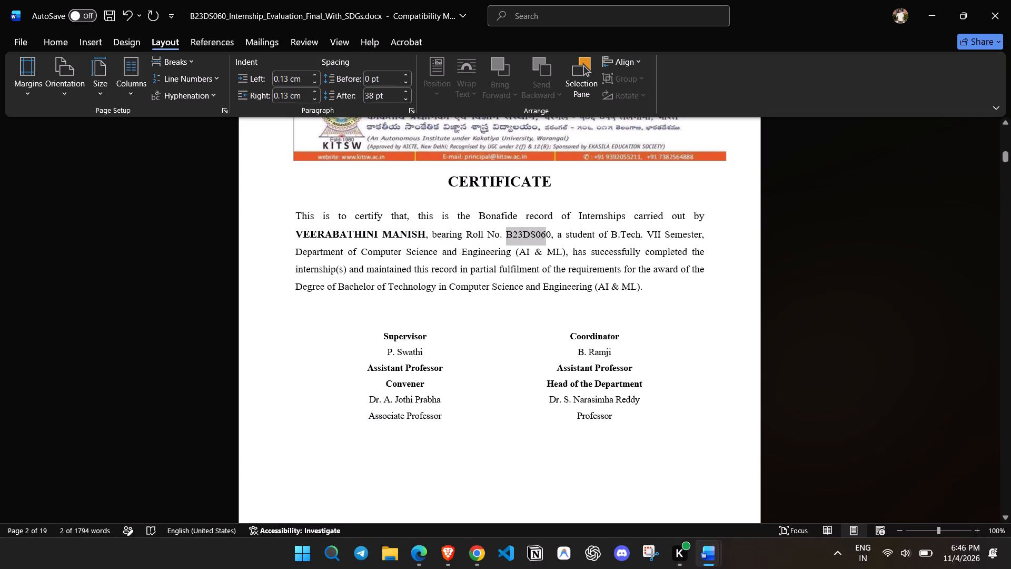
drag(547, 236, 549, 236)
key(ctrl+b)
Delete the whole signatories table (Supervisor, Coordinator, Convener, Head of the Department) below the certificate paragraph.
scroll(501, 294, down, 1)
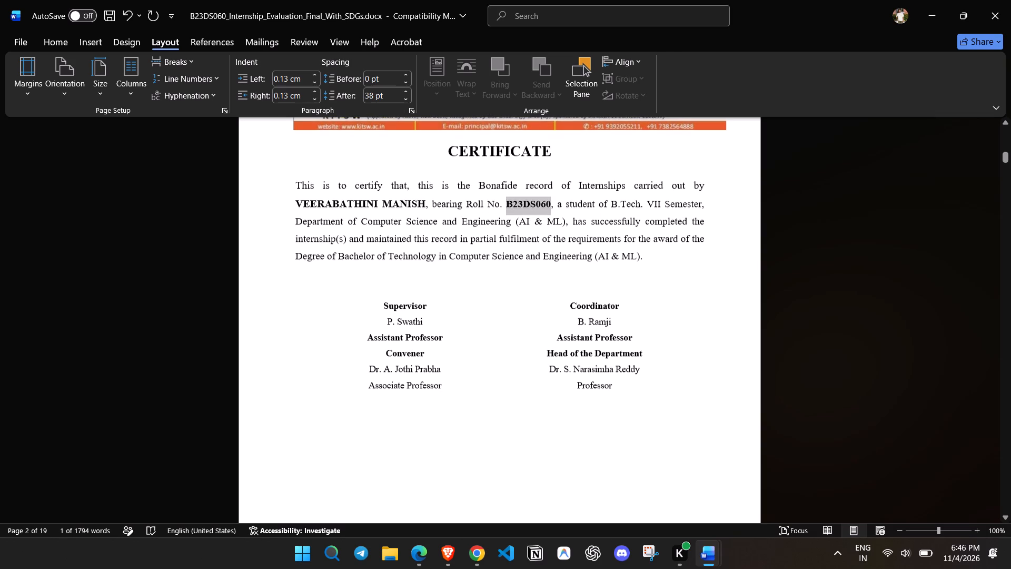
scroll(500, 279, down, 2)
drag(622, 326, 589, 318)
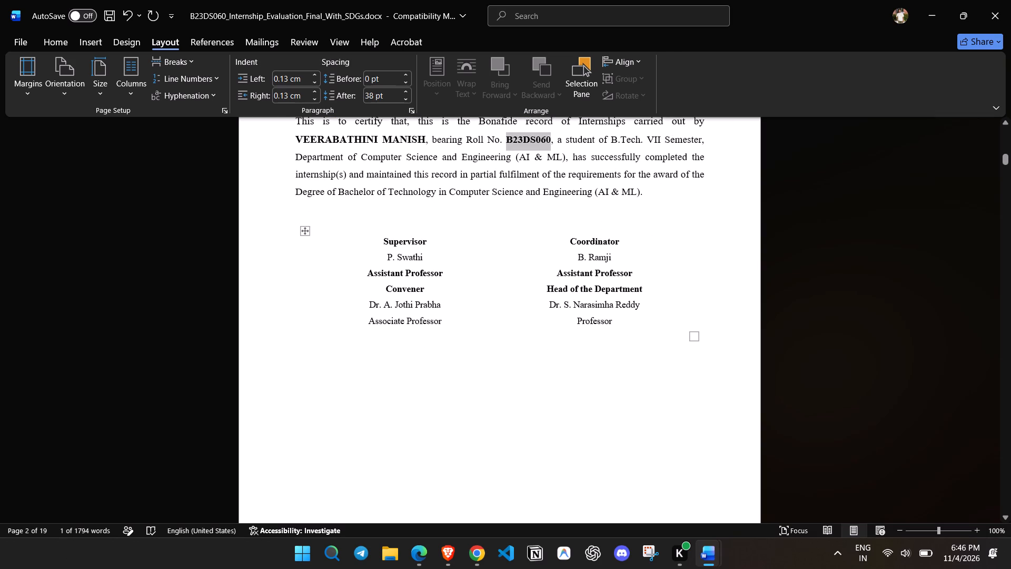
drag(589, 318, 405, 252)
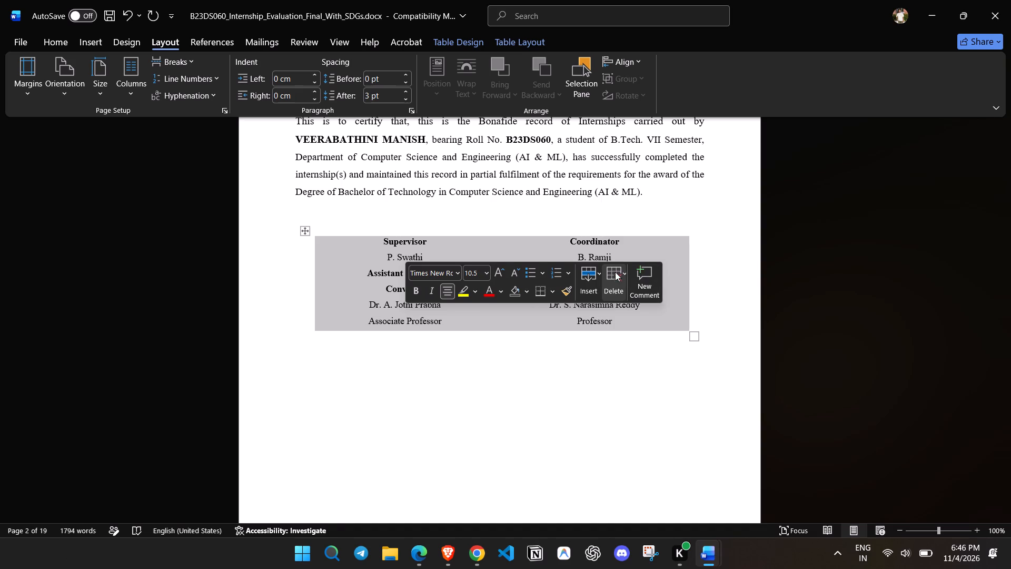
click(615, 272)
click(633, 372)
Copy the signatory block from Supervisor through Head of the Department from the reference report and paste it below the certificate paragraph.
scroll(609, 332, down, 2)
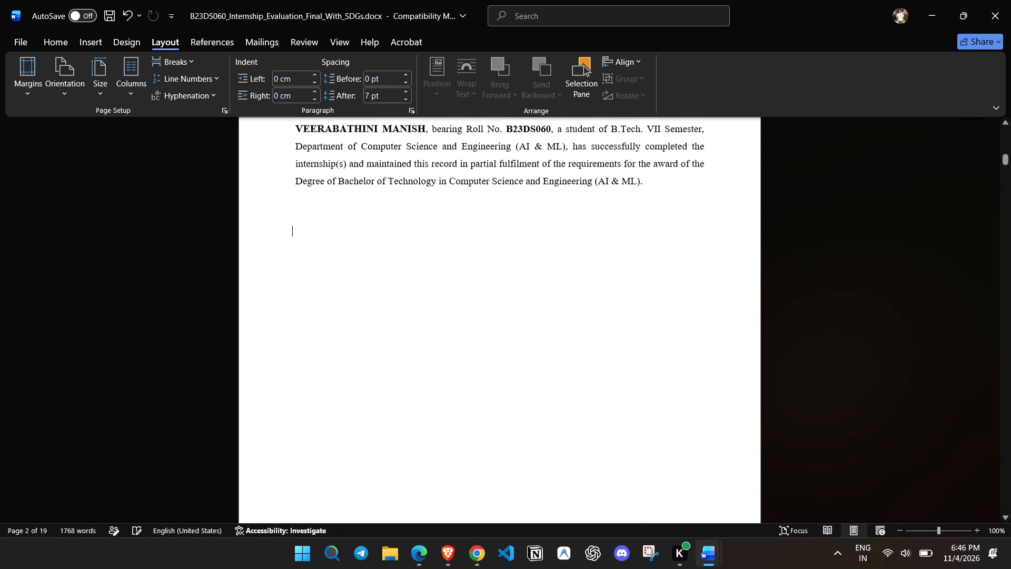
scroll(609, 332, down, 2)
scroll(598, 327, up, 3)
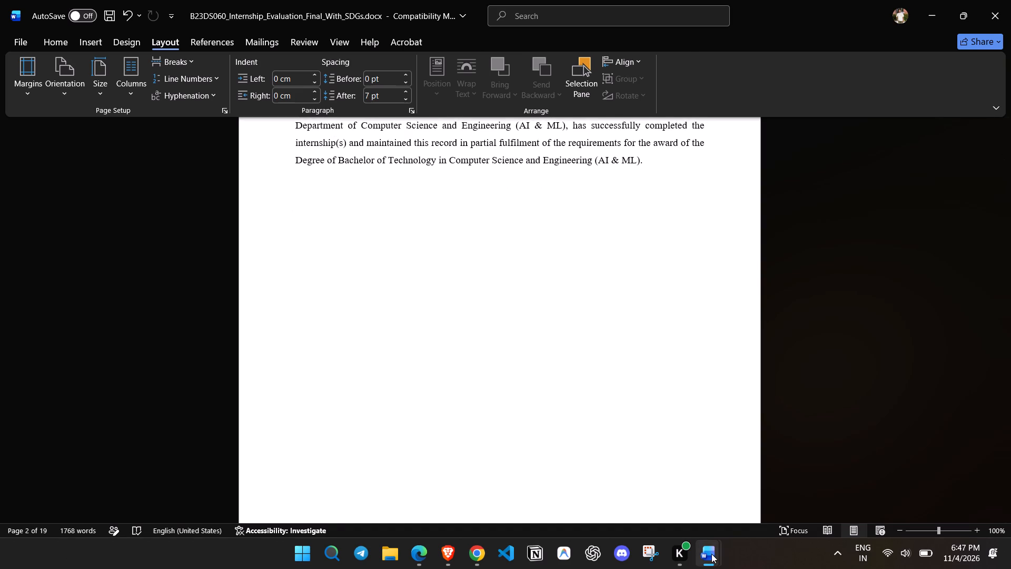
click(667, 472)
scroll(528, 358, down, 6)
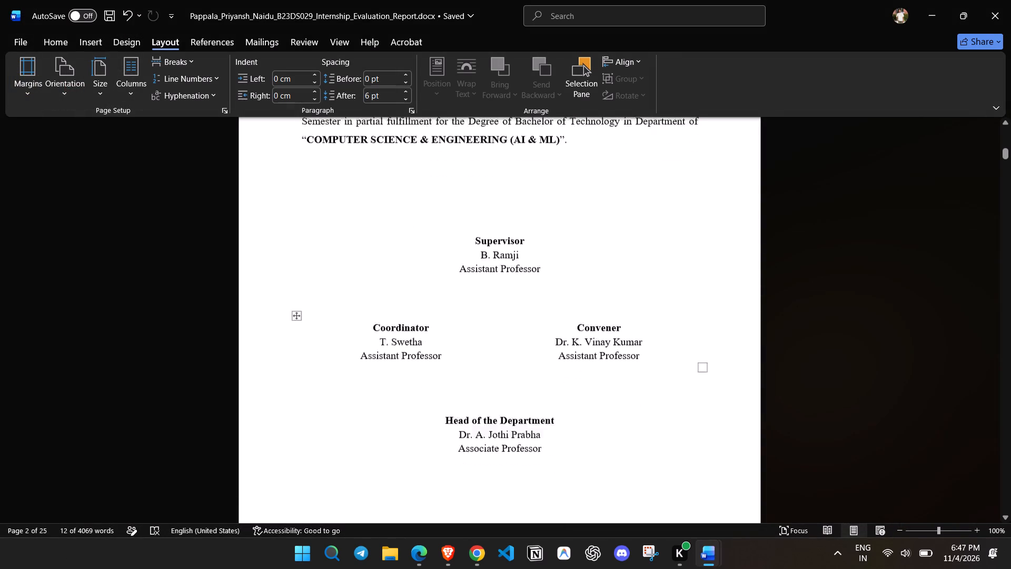
drag(551, 406, 465, 199)
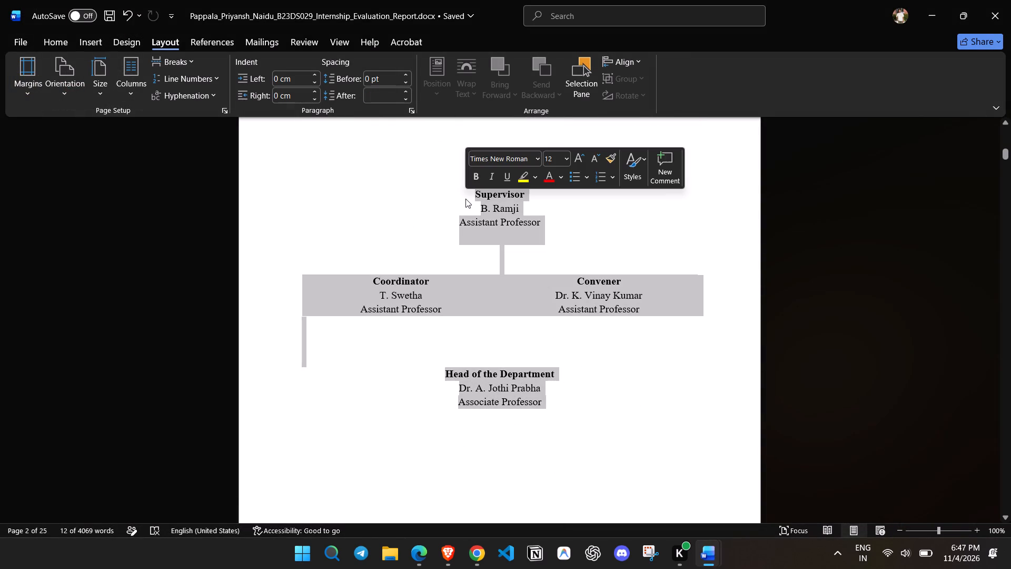
key(ctrl+c)
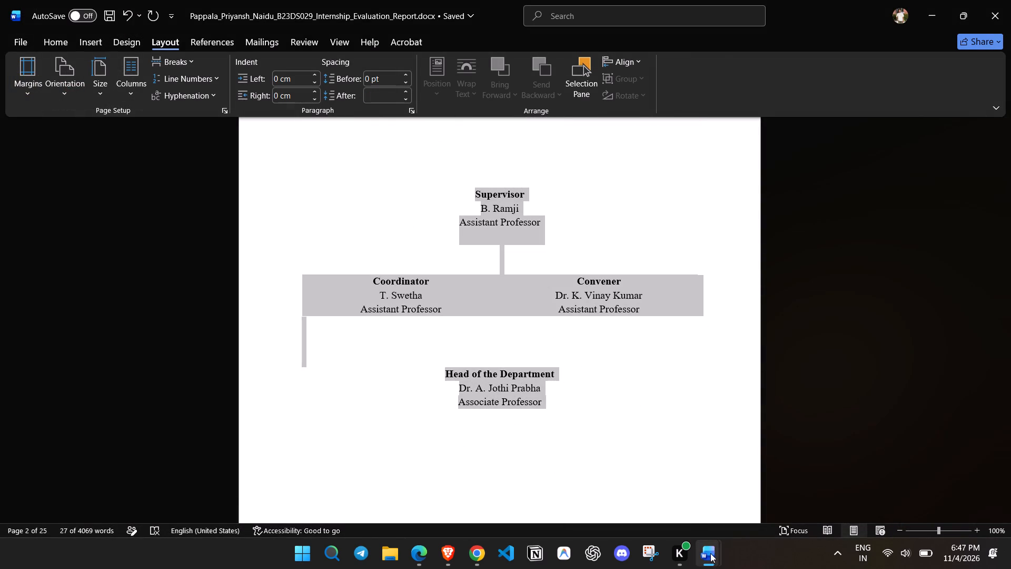
click(754, 500)
key(ctrl+v)
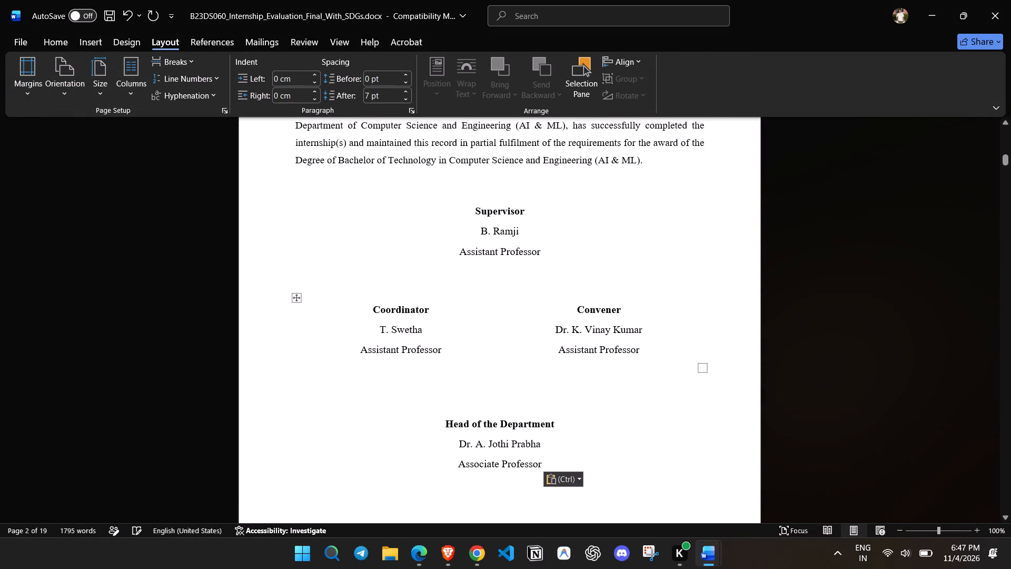
Insert a blank paragraph between the certificate paragraph and the Supervisor block.
click(501, 193)
click(558, 192)
click(659, 167)
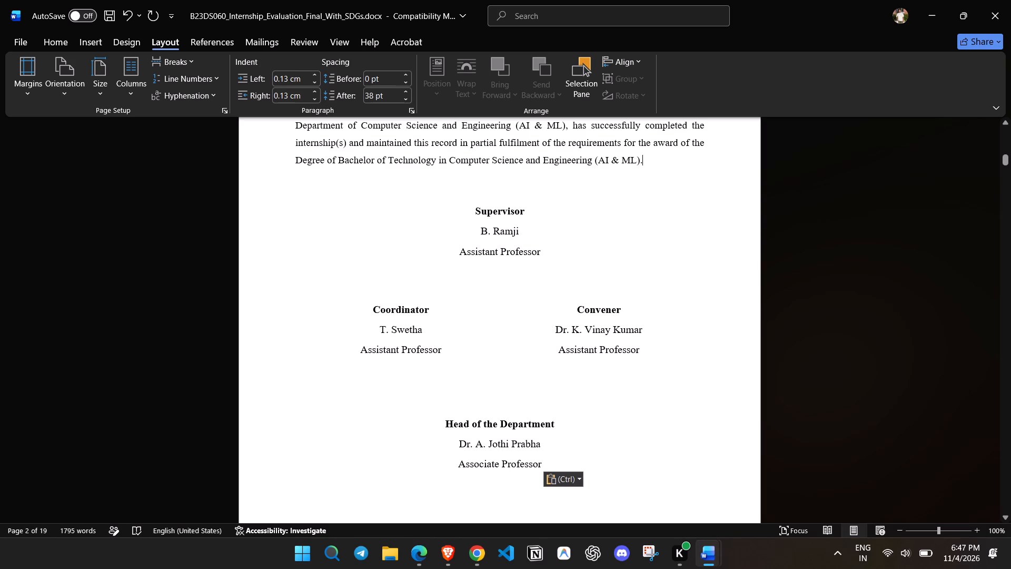
key(Return)
Set the paragraph spacing after to 2 pt for the Coordinator and Convener blocks.
scroll(564, 287, down, 2)
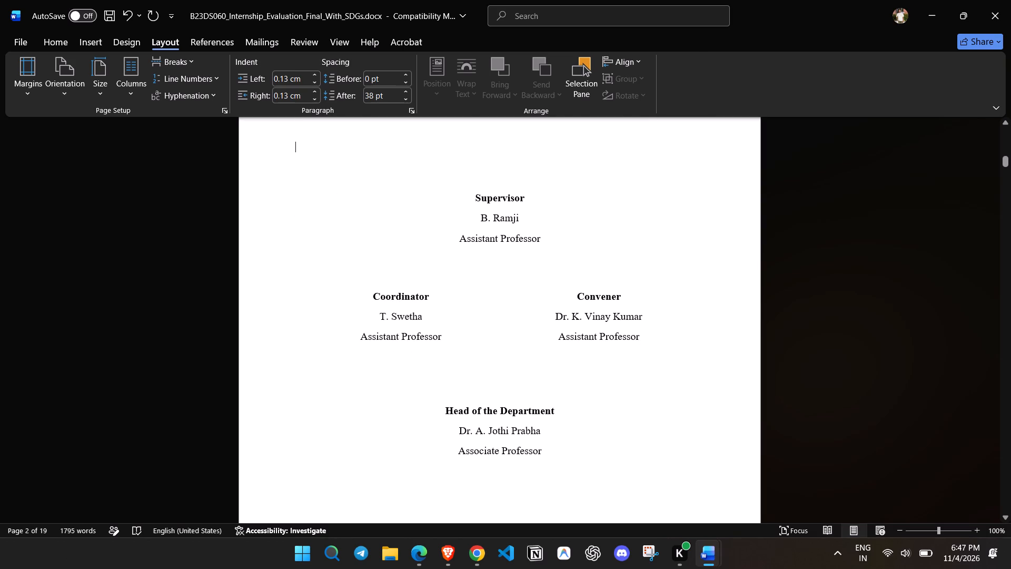
click(420, 276)
drag(444, 339, 423, 318)
drag(423, 318, 374, 296)
click(375, 99)
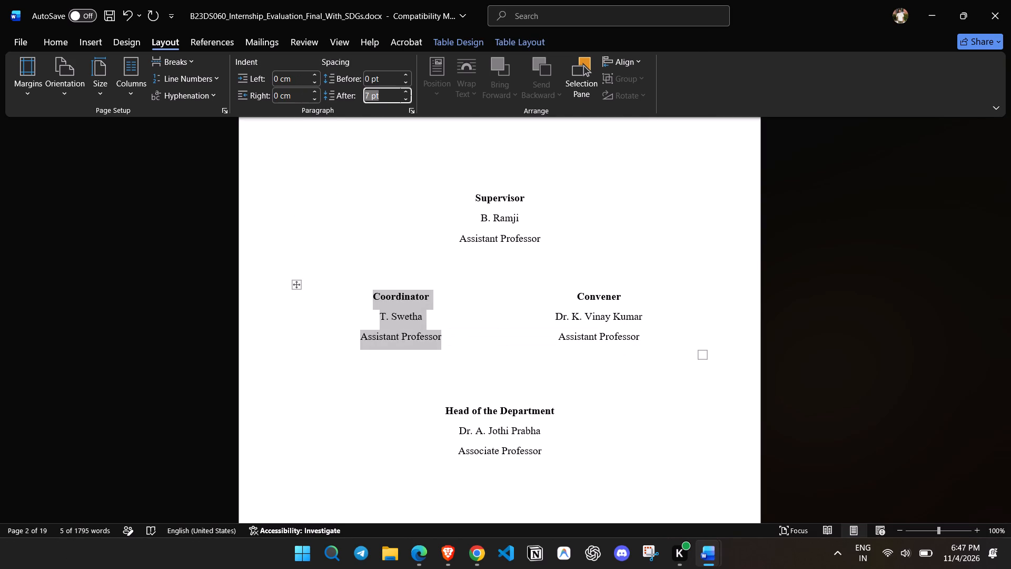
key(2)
key(Return)
key(Return)
drag(639, 342, 583, 298)
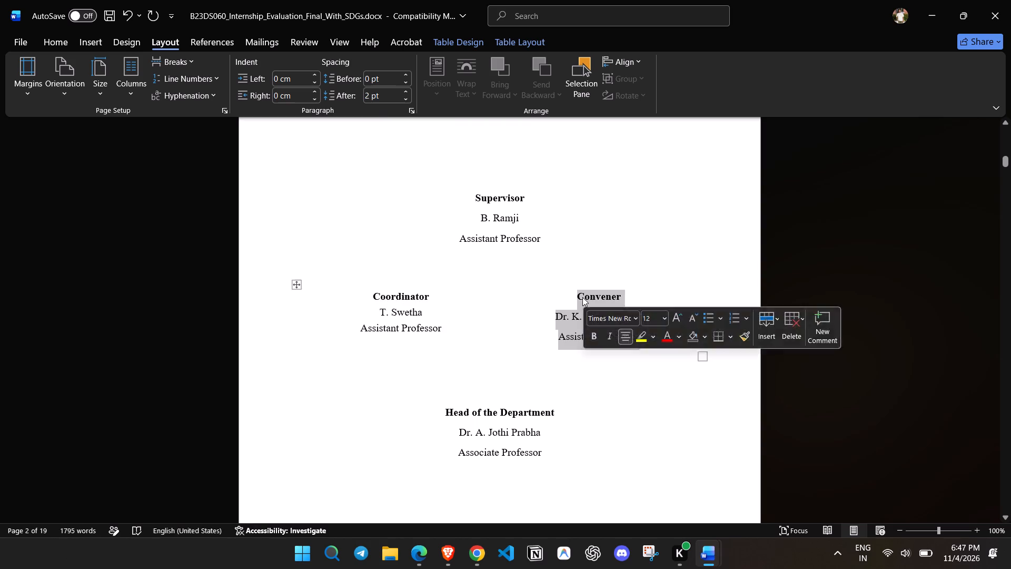
click(391, 94)
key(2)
key(Return)
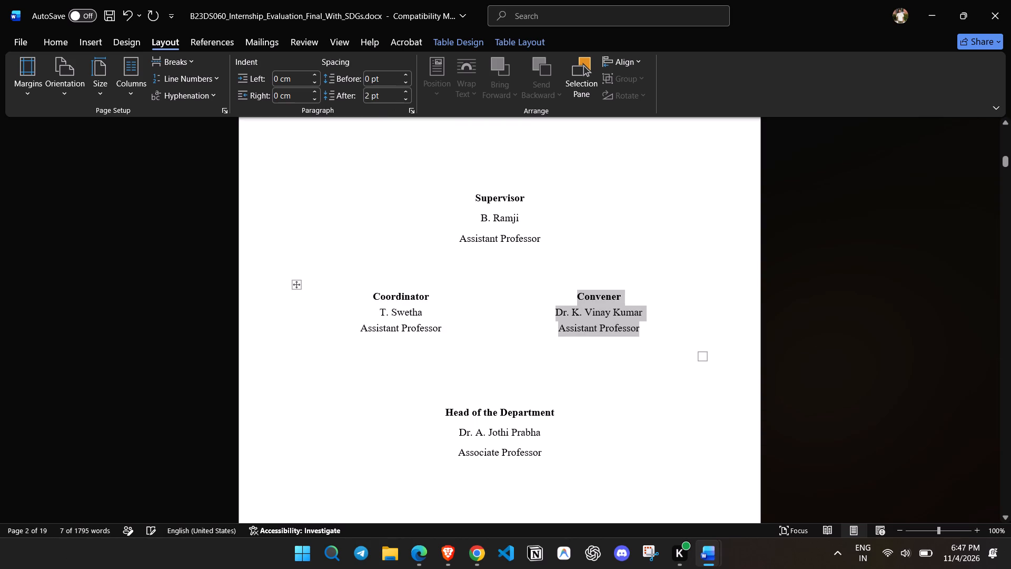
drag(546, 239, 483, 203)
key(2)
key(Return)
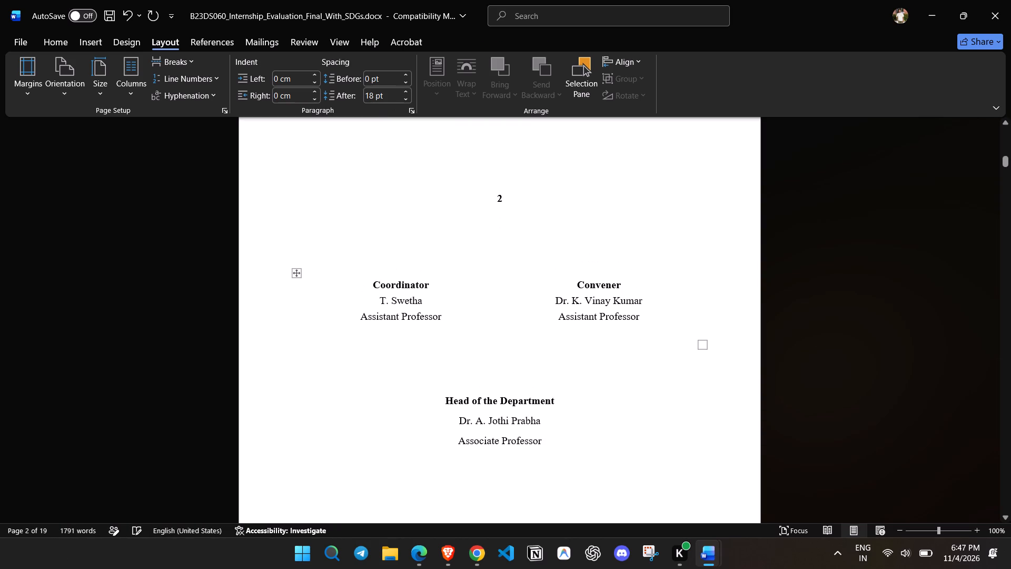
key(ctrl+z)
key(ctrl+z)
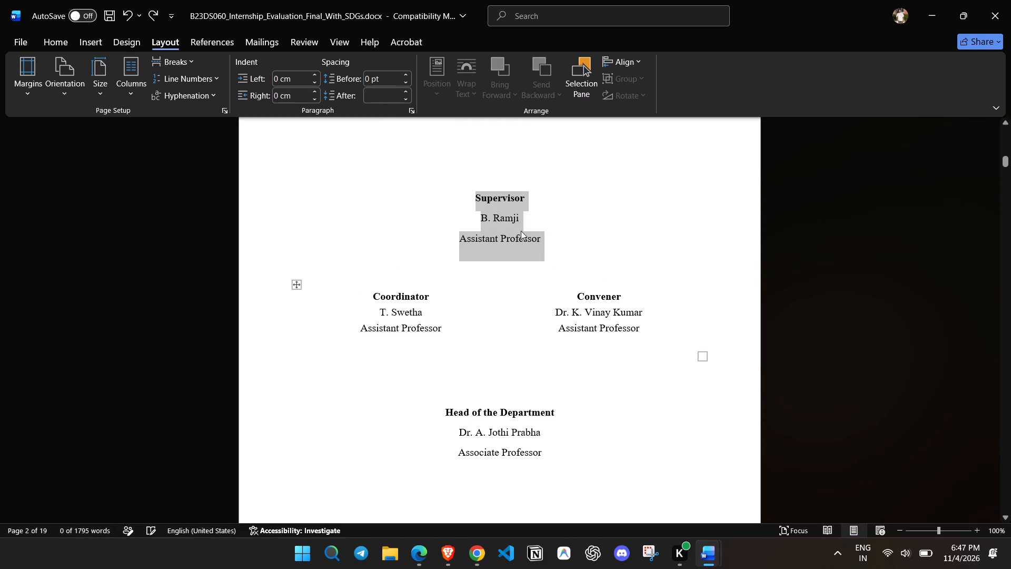
Set the paragraph spacing after to 2 pt for the Supervisor block.
click(374, 90)
click(381, 100)
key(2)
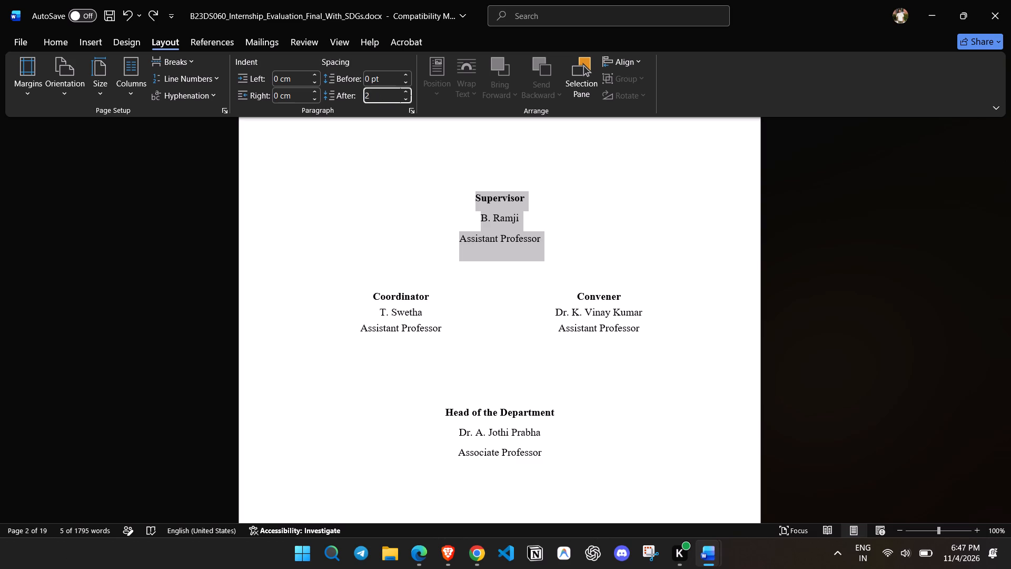
key(Return)
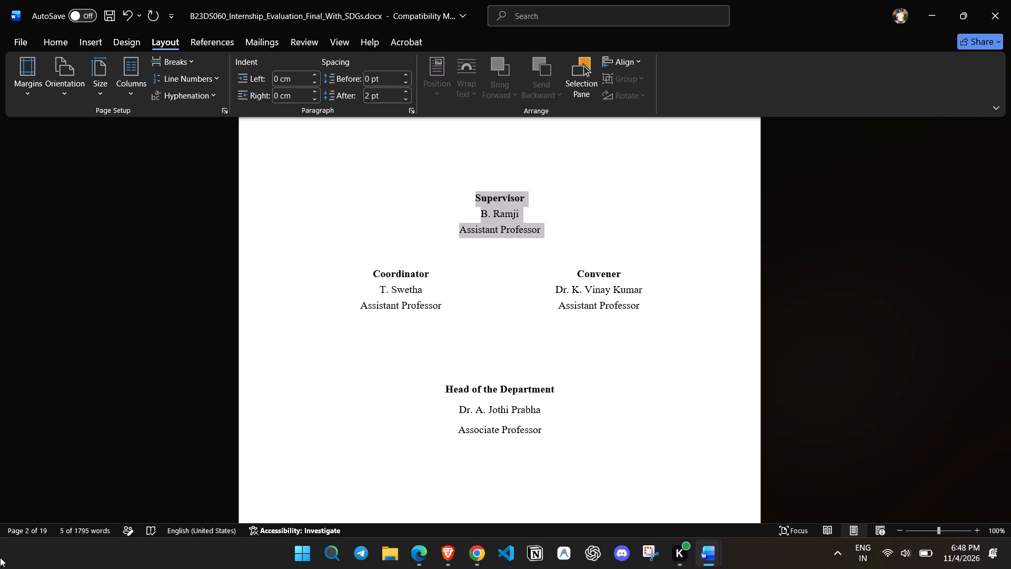
Insert a blank paragraph between the Supervisor block and the Coordinator and Convener row.
click(607, 261)
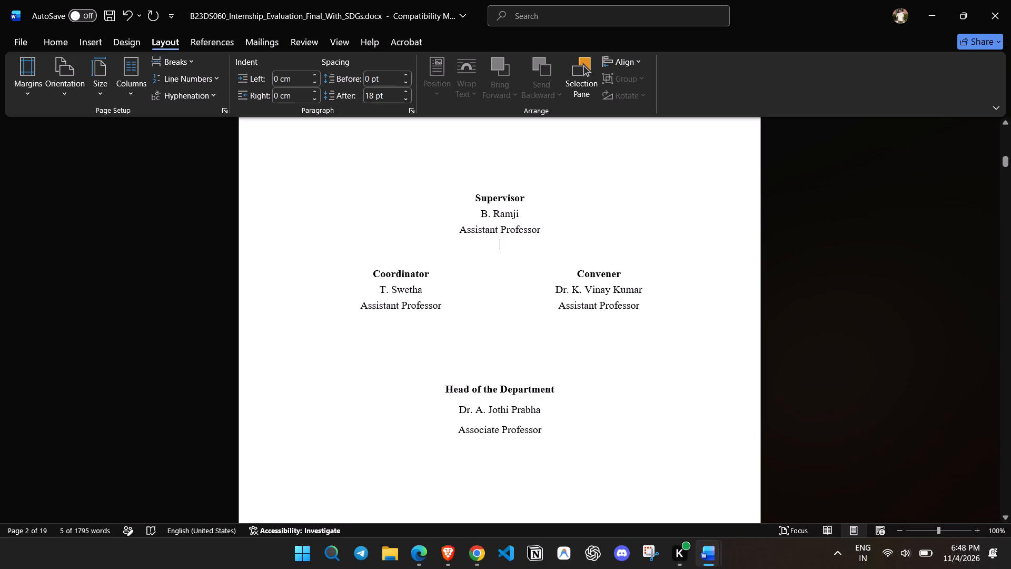
key(Return)
Remove all borders from the List of Figures table, including its header row.
scroll(554, 345, up, 4)
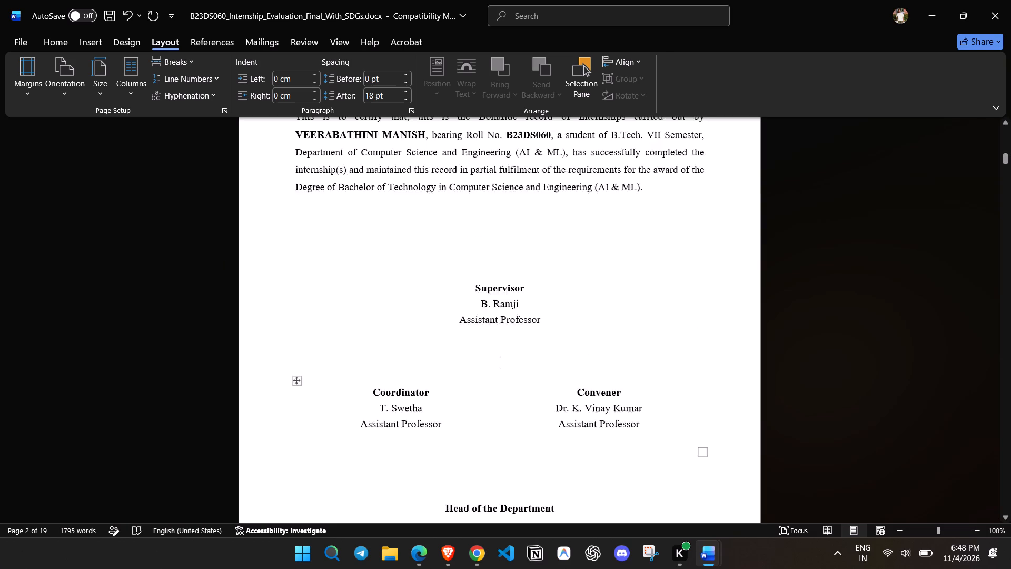
scroll(522, 306, down, 7)
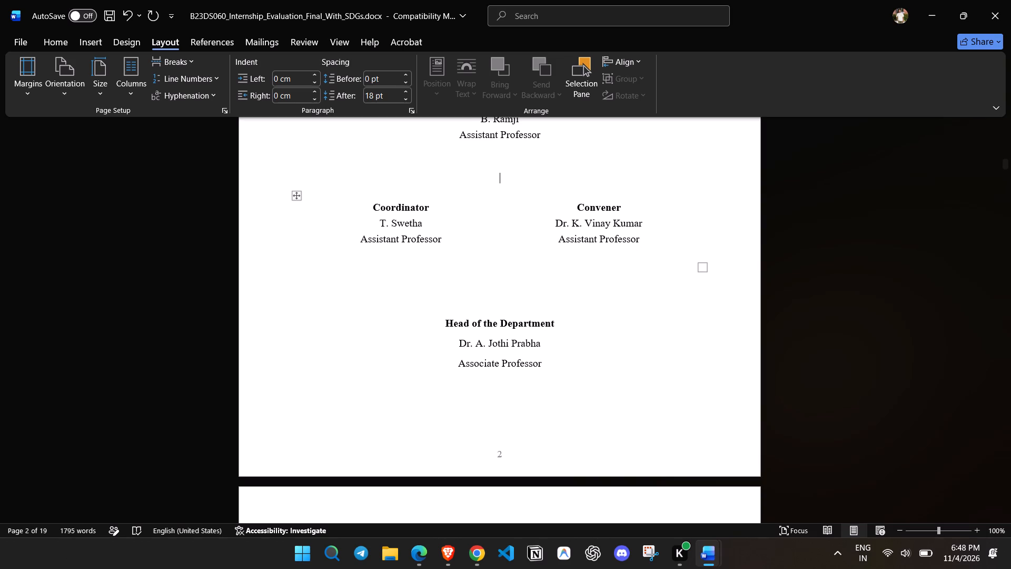
scroll(676, 207, down, 12)
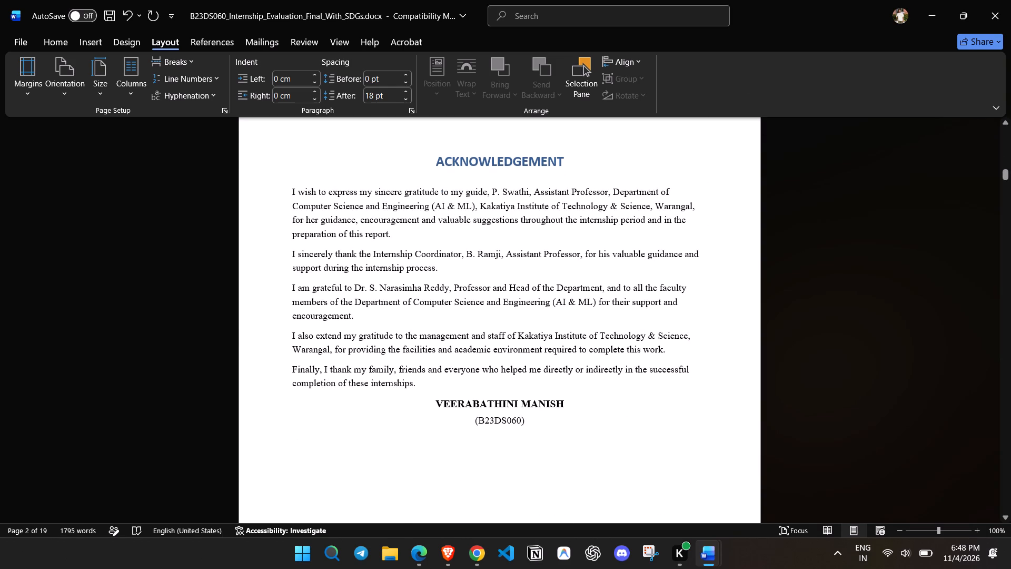
scroll(549, 261, down, 19)
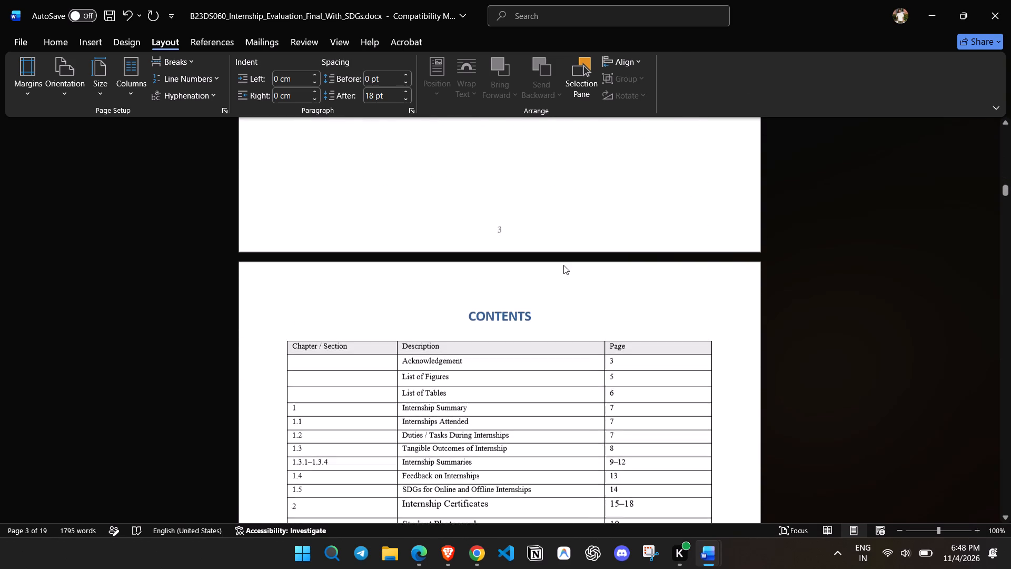
scroll(566, 270, down, 16)
scroll(532, 284, down, 6)
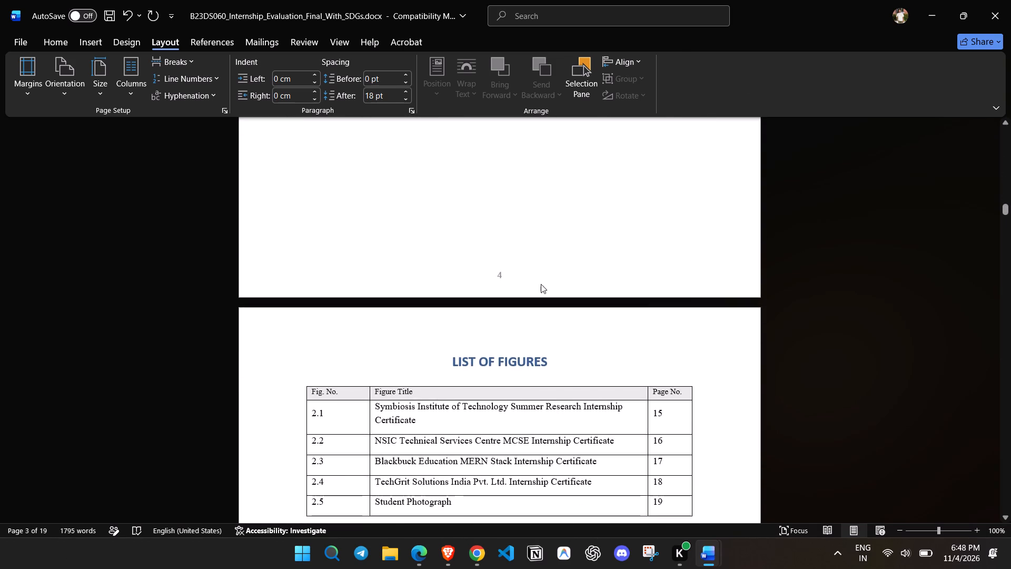
scroll(544, 288, down, 7)
drag(666, 284, 400, 197)
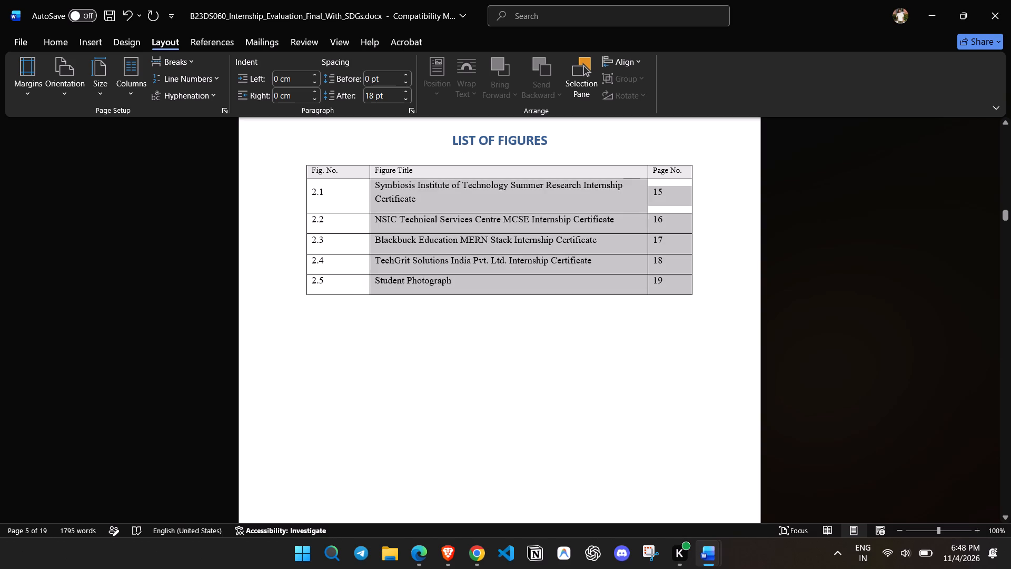
drag(400, 197, 320, 166)
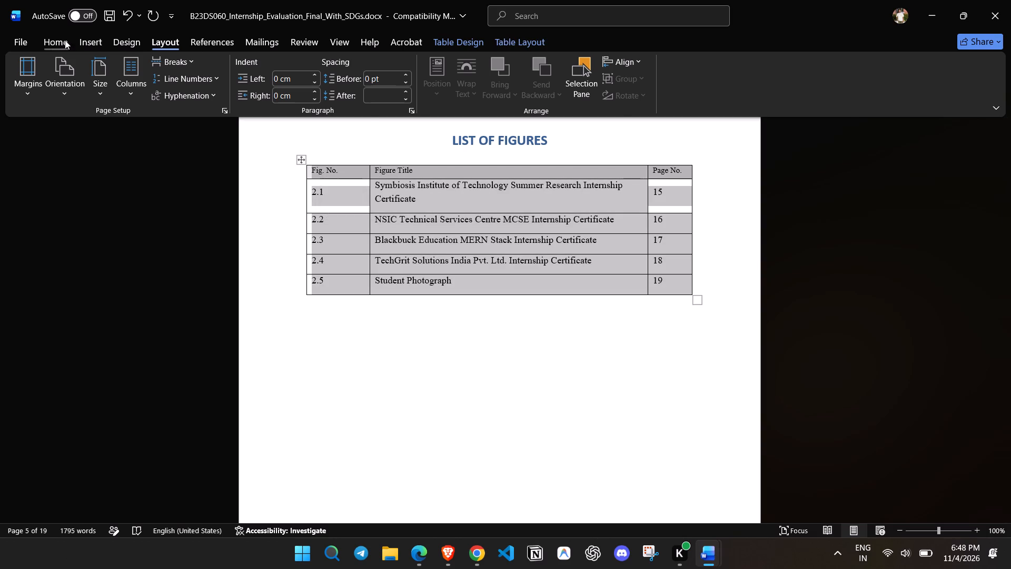
click(53, 40)
click(415, 85)
click(435, 178)
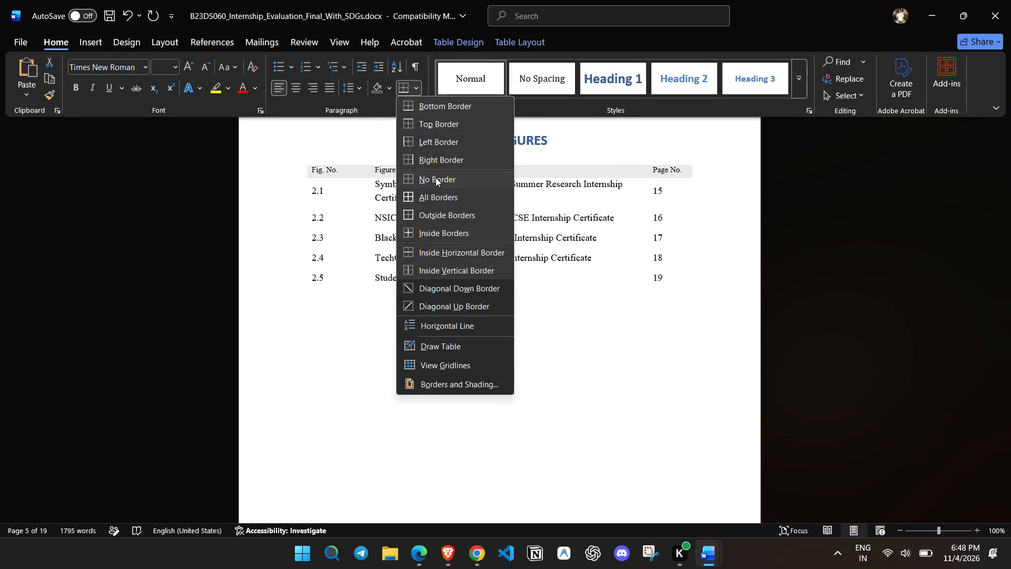
Remove all borders from the Contents table, including its header row.
scroll(554, 182, up, 17)
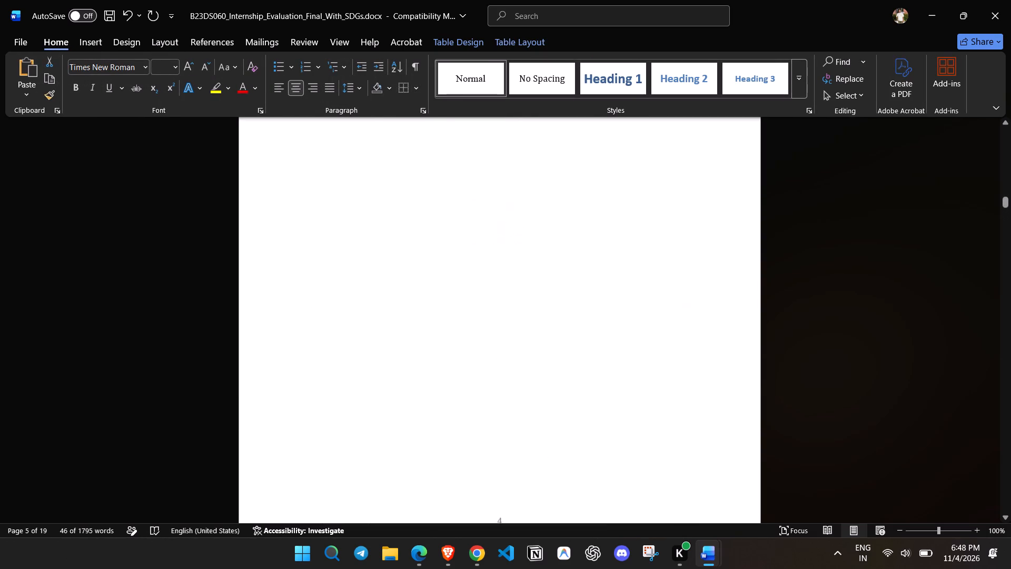
scroll(560, 275, up, 7)
drag(639, 364, 334, 187)
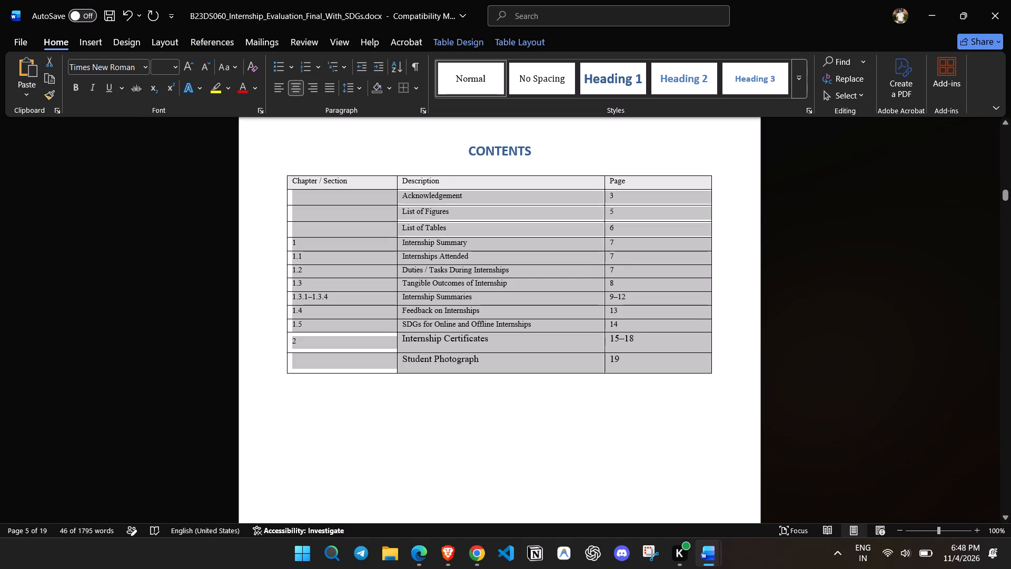
drag(334, 187, 310, 178)
click(417, 89)
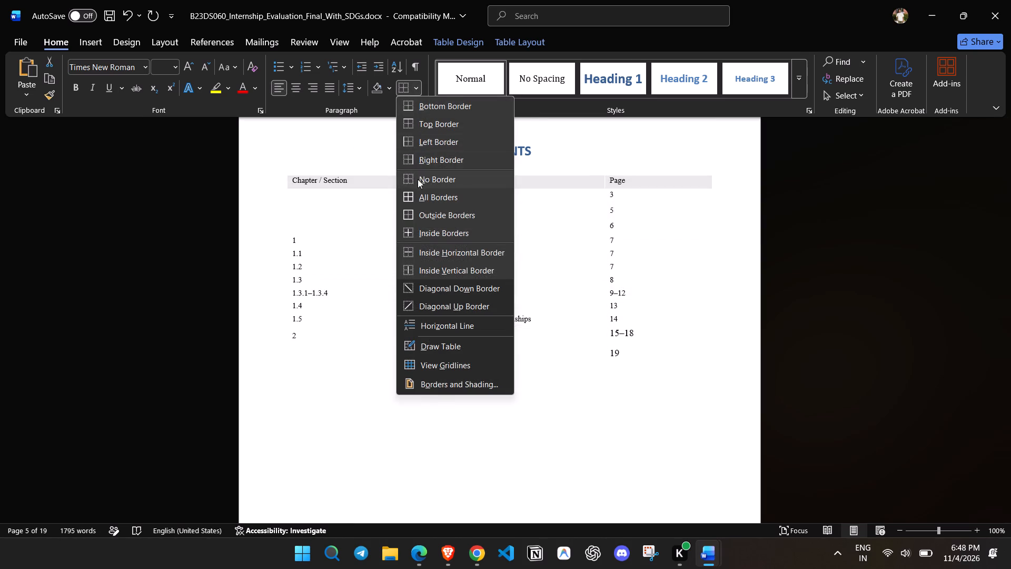
click(418, 179)
On the Acknowledgement page, insert a blank paragraph above the student's name and right-align the name and roll number lines.
scroll(547, 231, up, 20)
scroll(547, 231, up, 3)
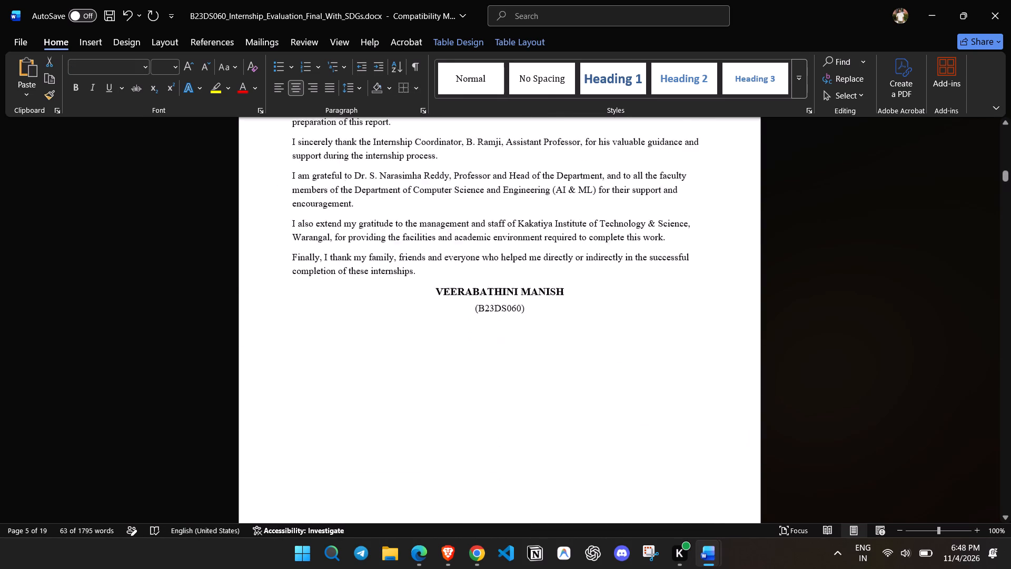
scroll(459, 210, up, 2)
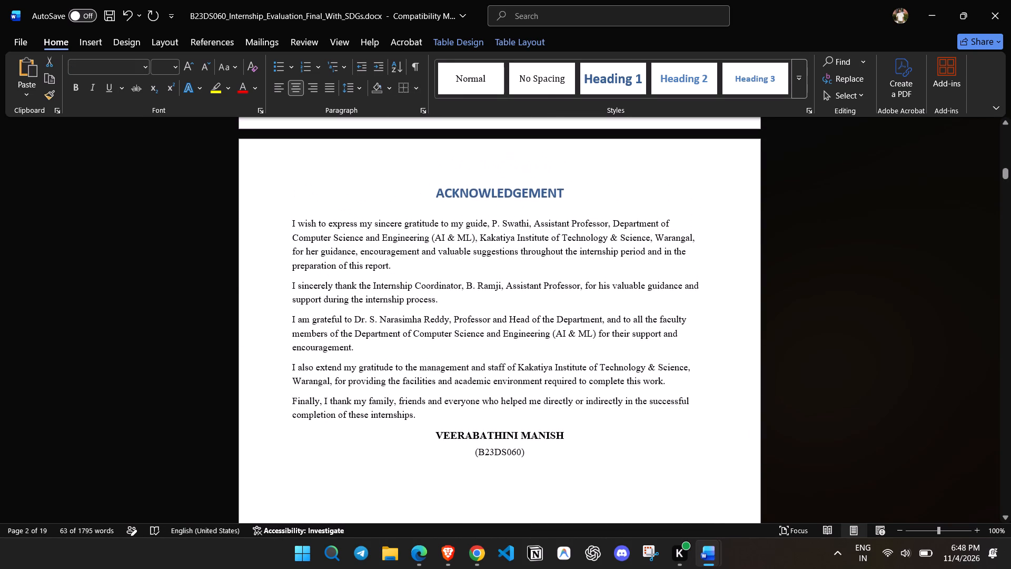
scroll(493, 240, down, 1)
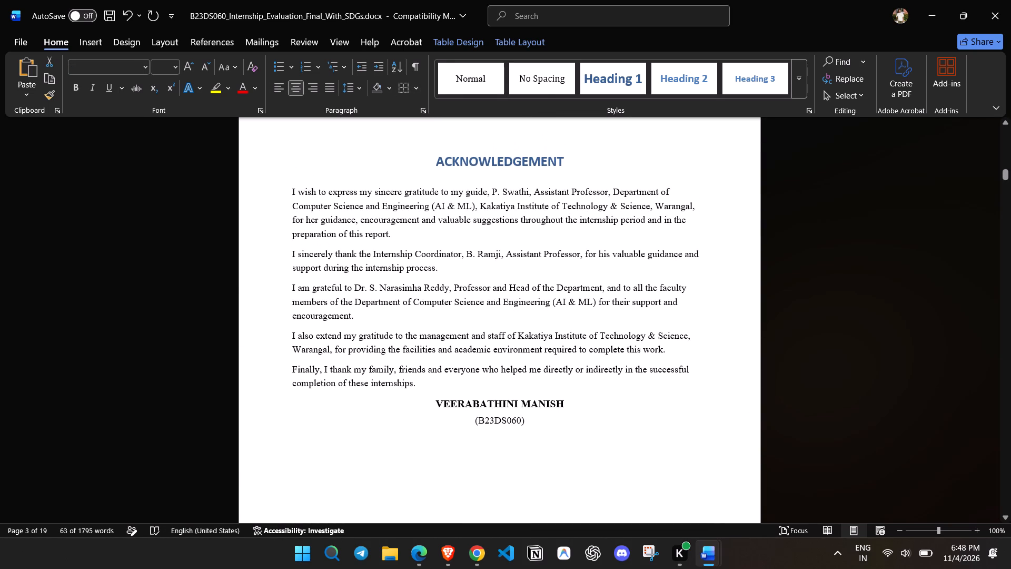
click(476, 390)
key(Return)
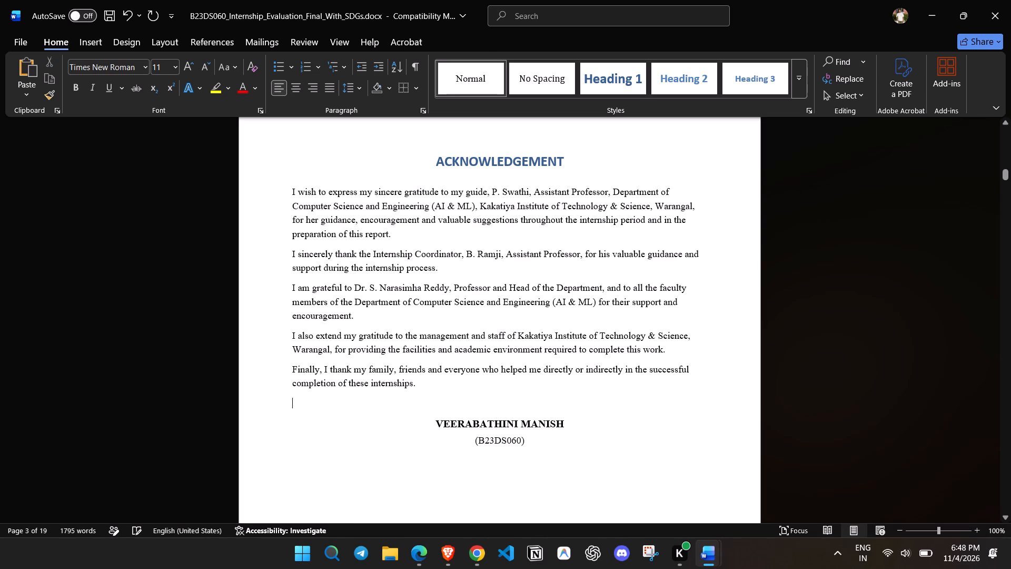
drag(530, 441, 434, 419)
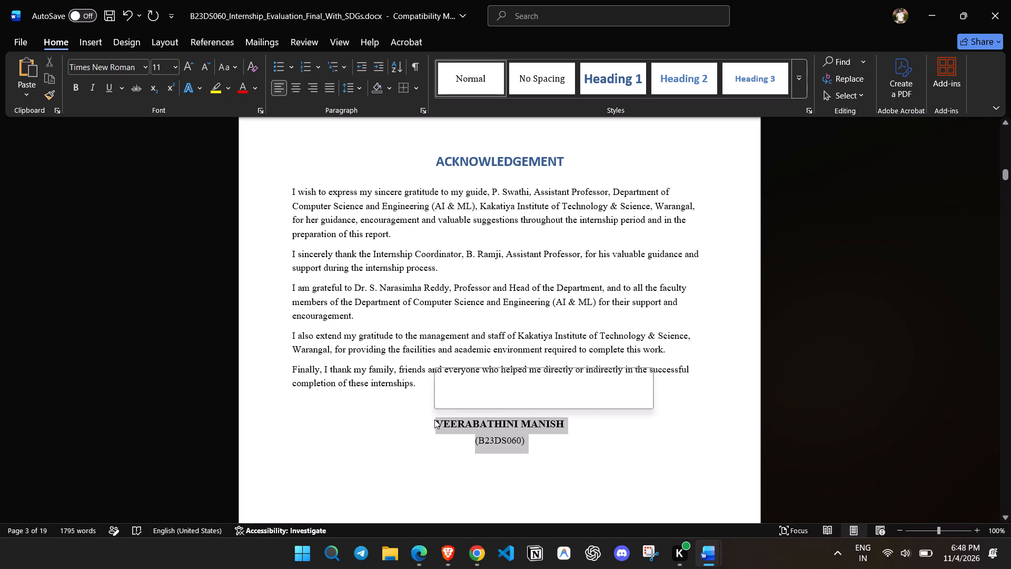
key(ctrl+r)
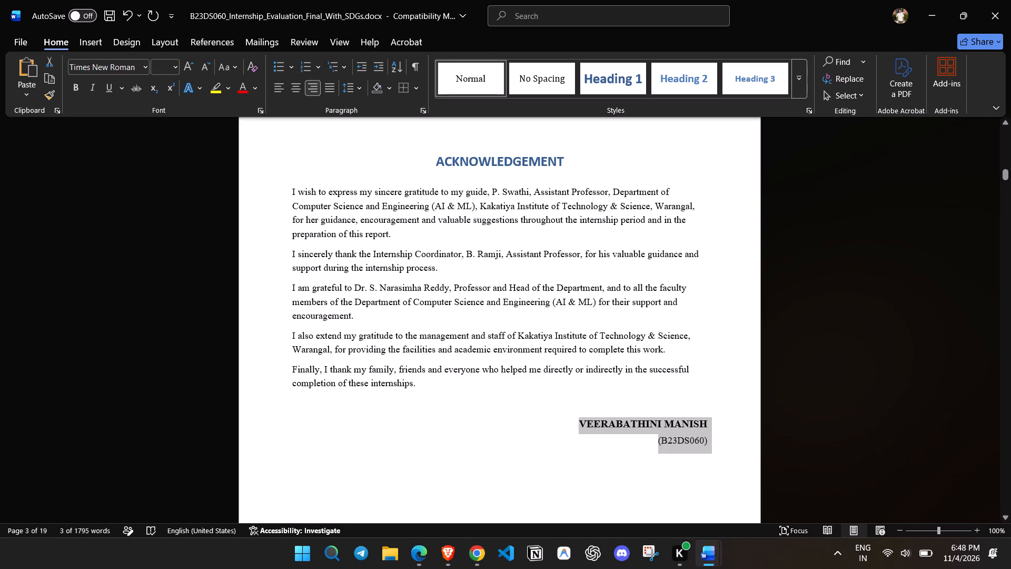
Remove the parentheses around the roll number below the Acknowledgement and make it bold.
click(706, 438)
key(BackSpace)
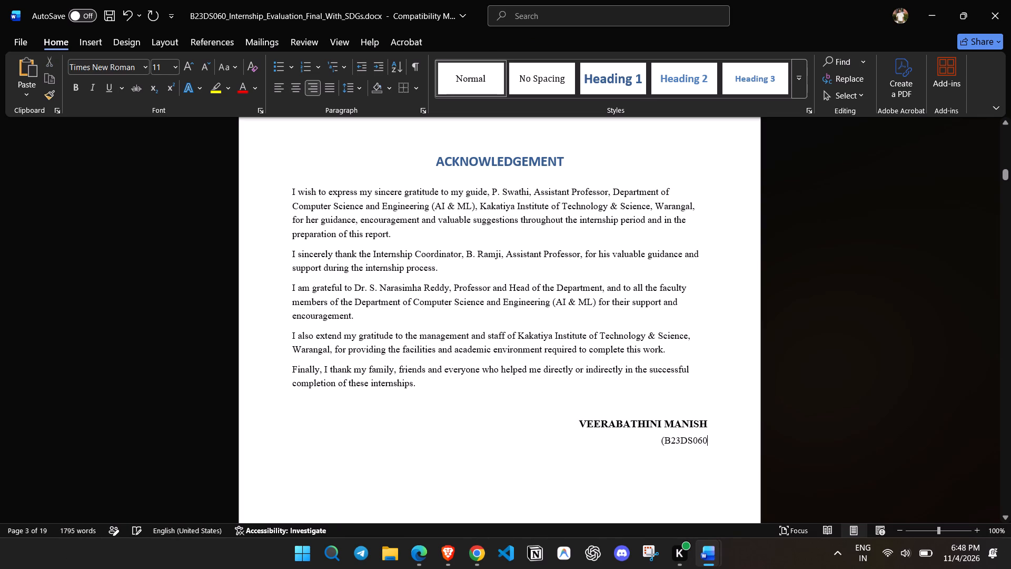
click(665, 442)
key(BackSpace)
drag(709, 441, 706, 441)
drag(706, 441, 666, 441)
key(ctrl+b)
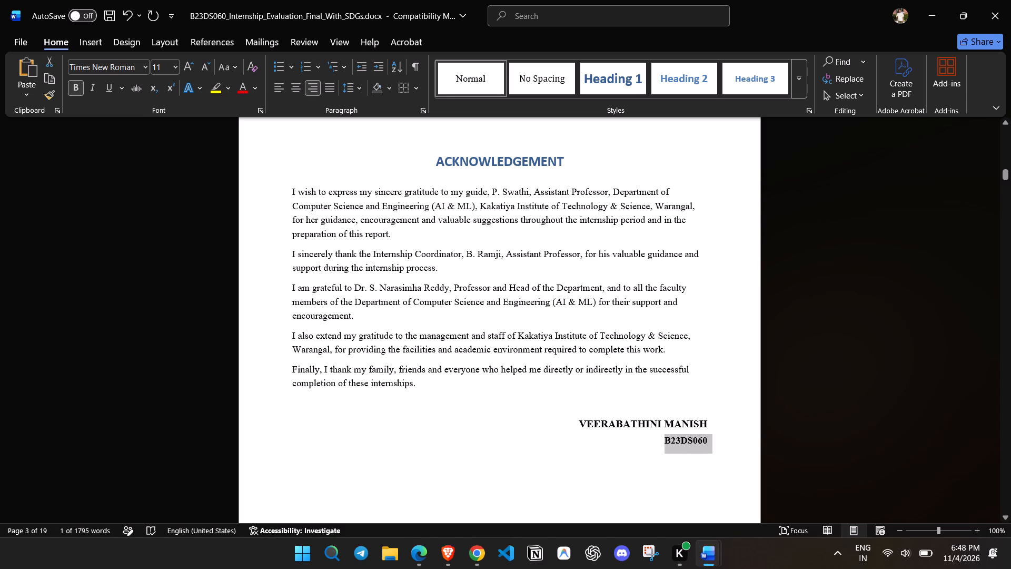
Set the student's name and roll number lines below the Acknowledgement to 12 pt.
click(664, 428)
drag(712, 443, 600, 422)
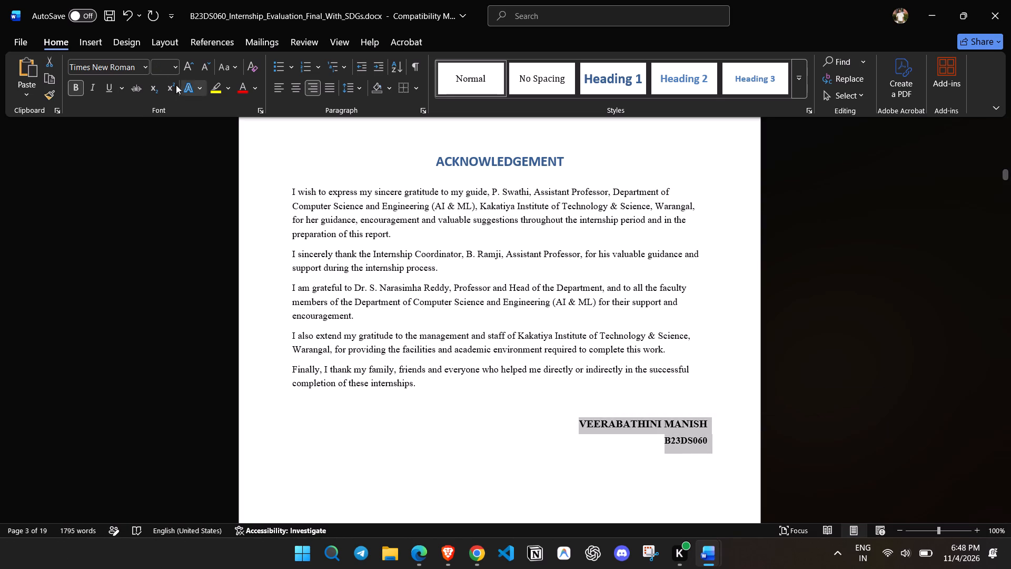
click(173, 70)
click(165, 150)
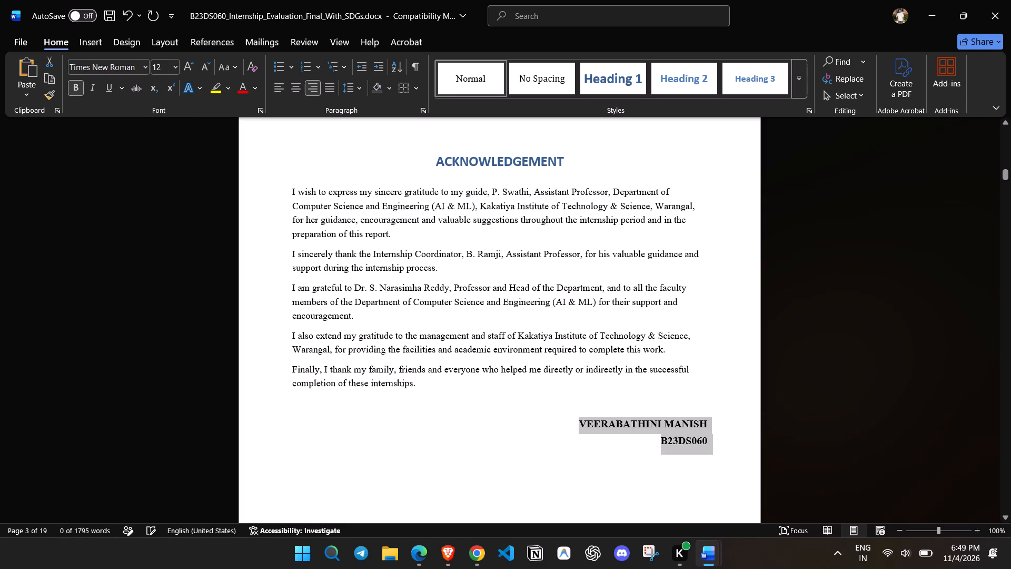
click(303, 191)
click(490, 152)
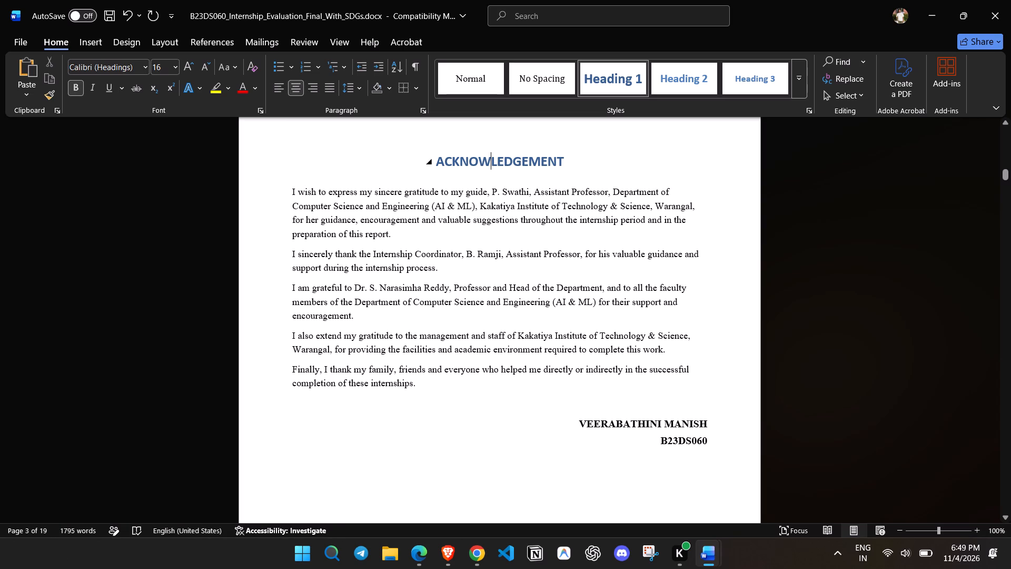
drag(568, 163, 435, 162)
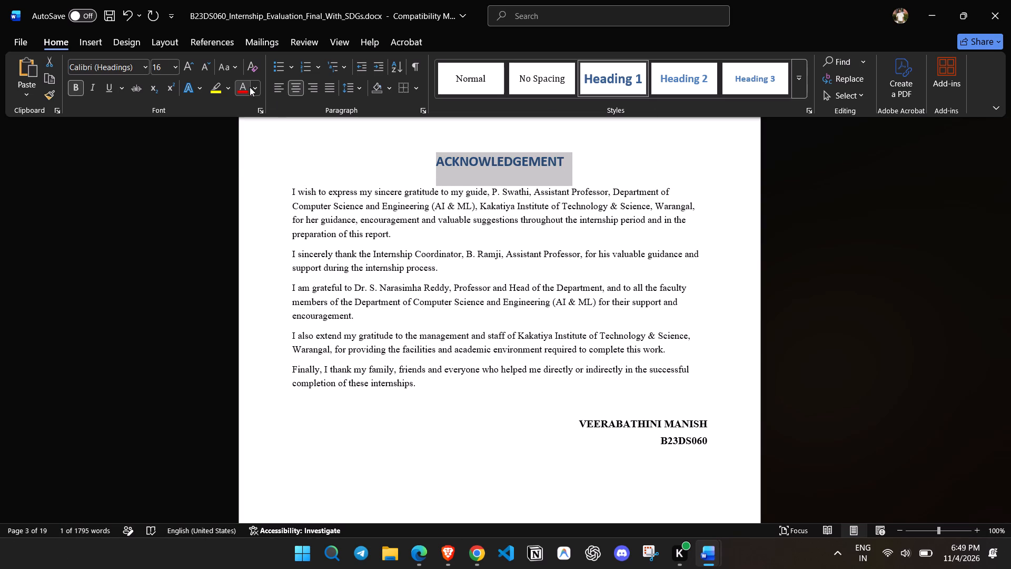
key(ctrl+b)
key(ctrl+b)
Check the certificate page's heading font and set the Acknowledgement heading and body text to Times New Roman.
scroll(507, 273, up, 15)
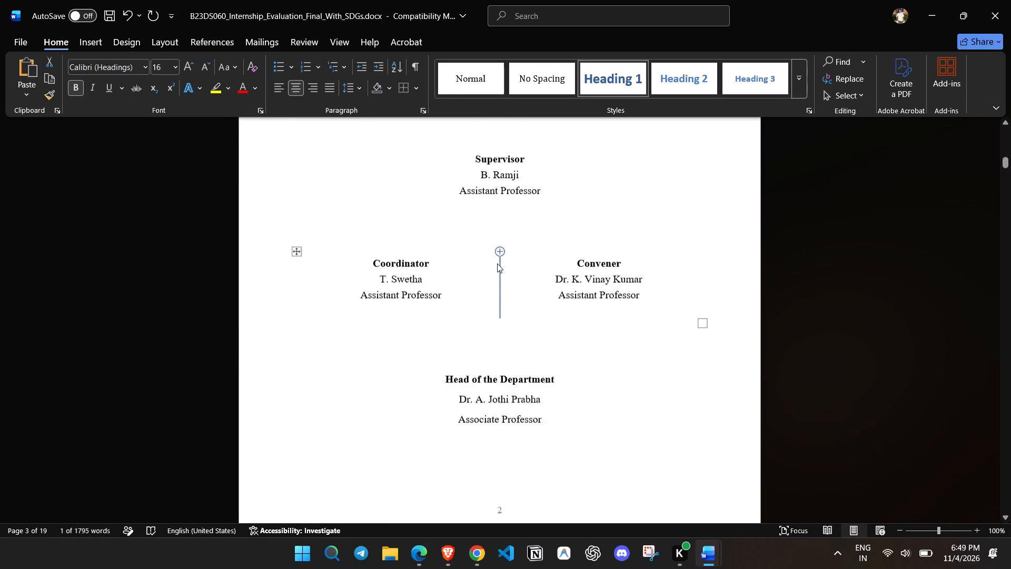
scroll(497, 263, up, 9)
click(486, 278)
scroll(486, 280, down, 5)
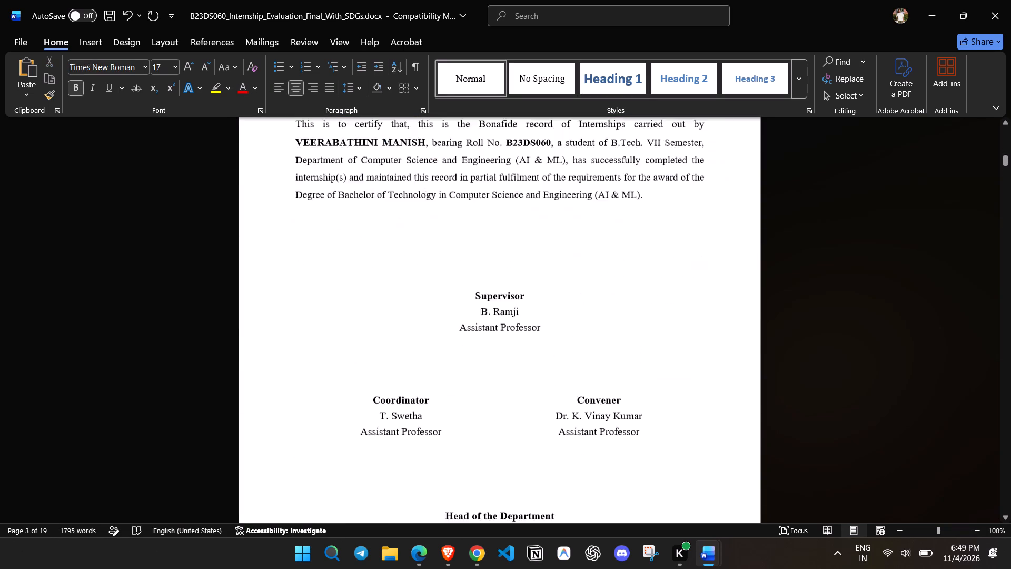
scroll(490, 274, down, 15)
scroll(467, 375, down, 2)
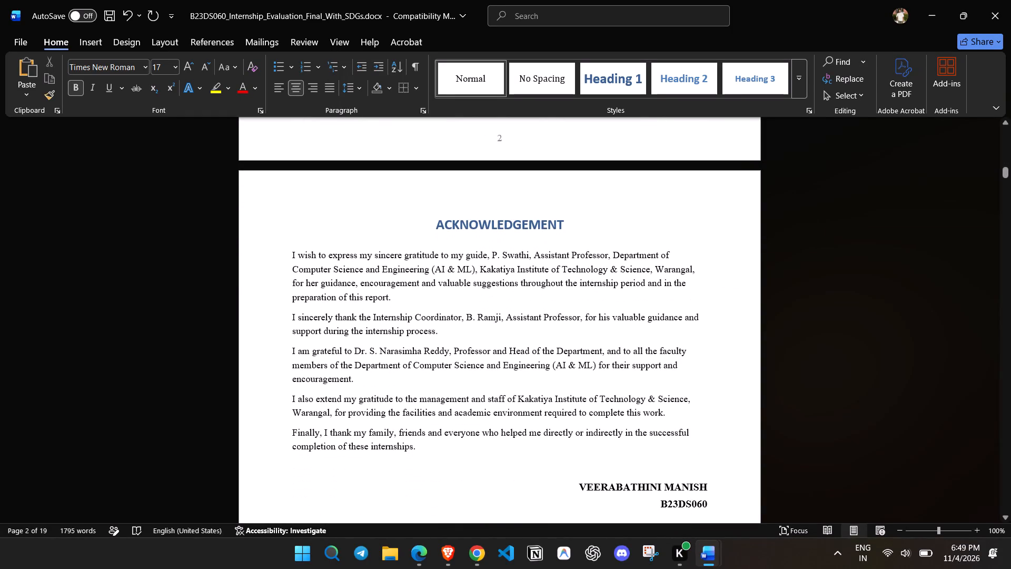
drag(431, 442, 437, 232)
click(147, 68)
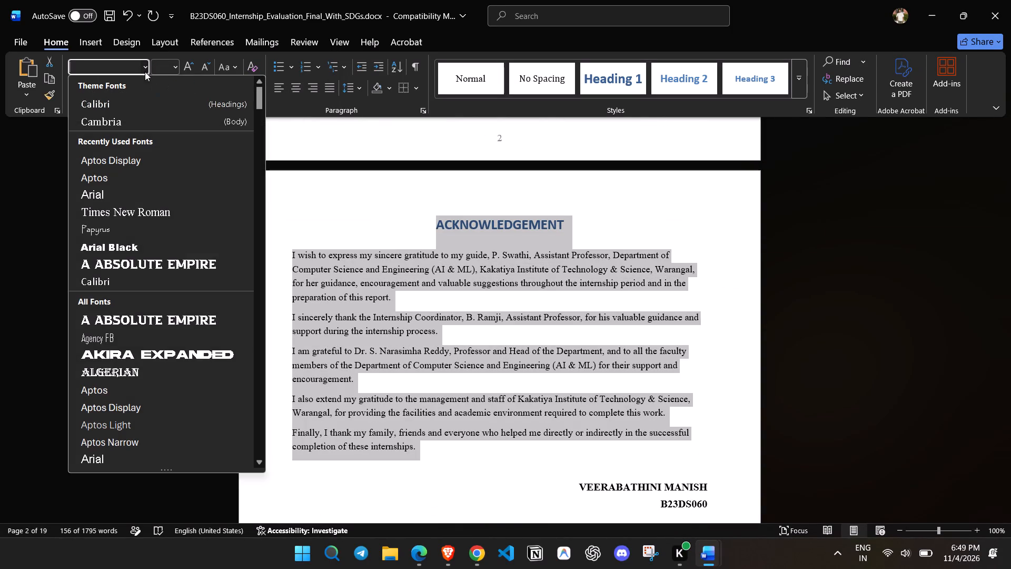
click(132, 214)
Change the ACKNOWLEDGEMENT heading's font colour to Automatic.
click(477, 232)
drag(576, 224, 389, 223)
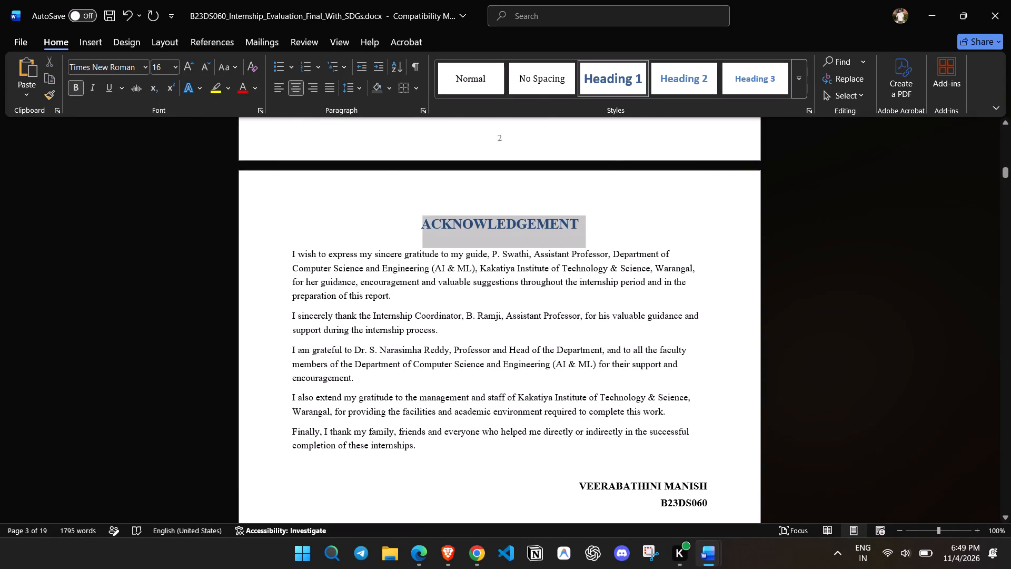
drag(389, 223, 386, 222)
click(253, 89)
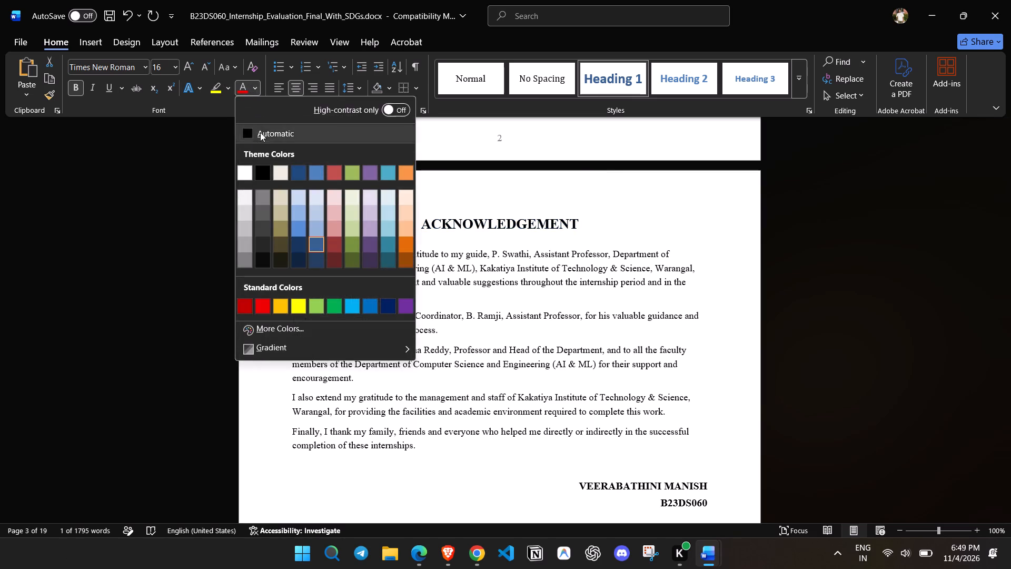
click(261, 131)
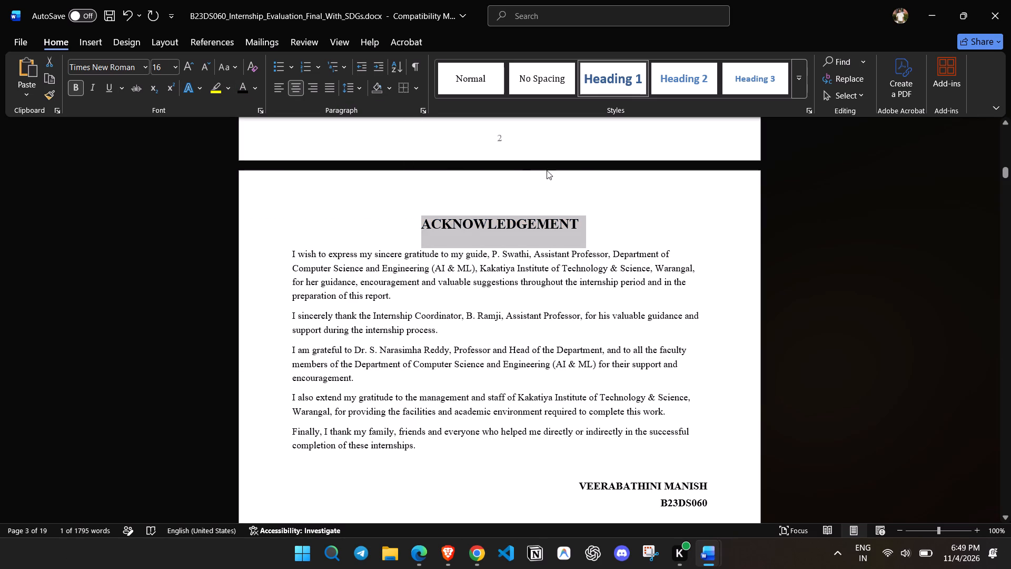
click(592, 210)
Set the five Acknowledgement body paragraphs to 1.5 line spacing and justified alignment.
scroll(414, 234, down, 1)
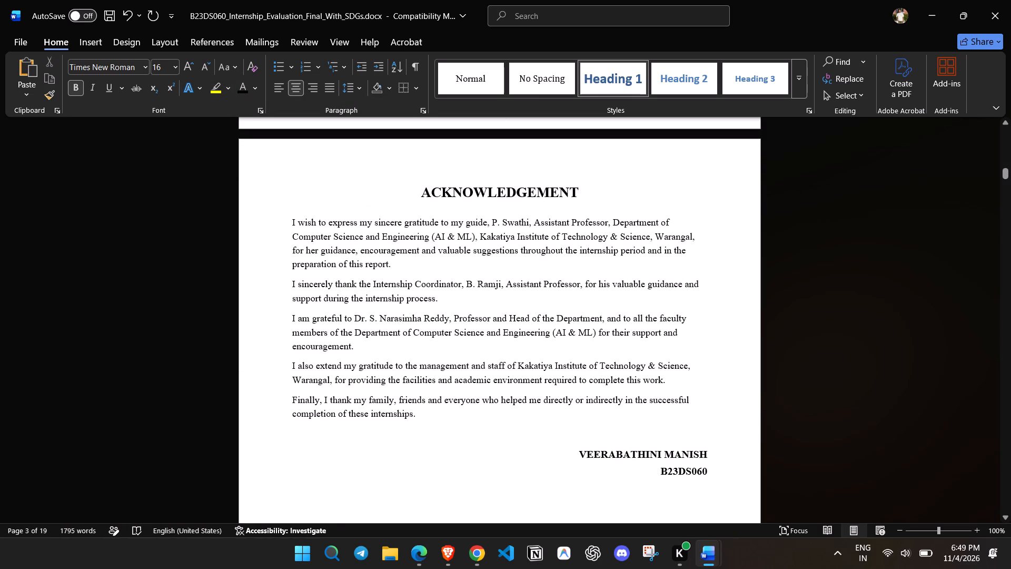
drag(415, 414, 287, 221)
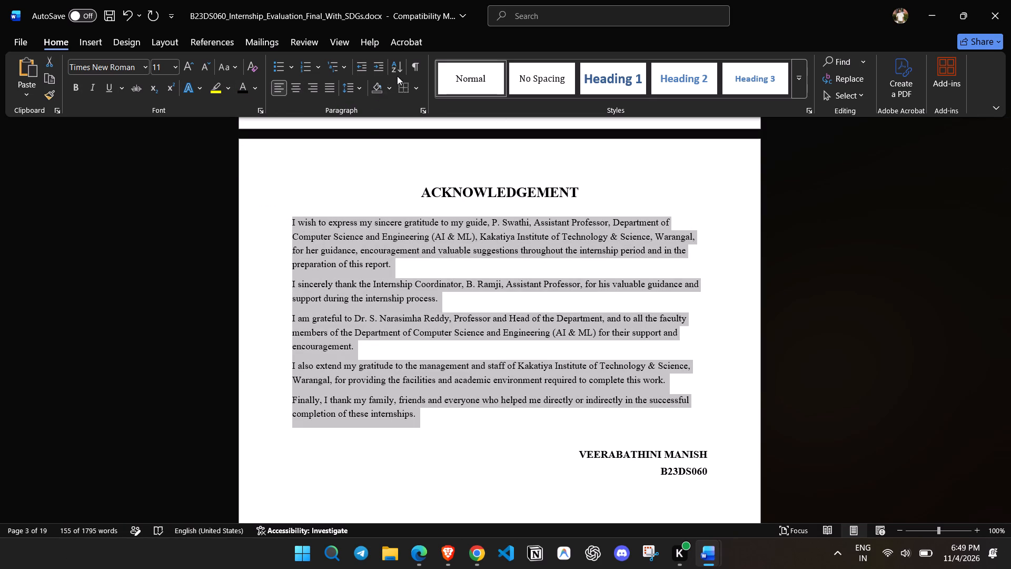
click(350, 84)
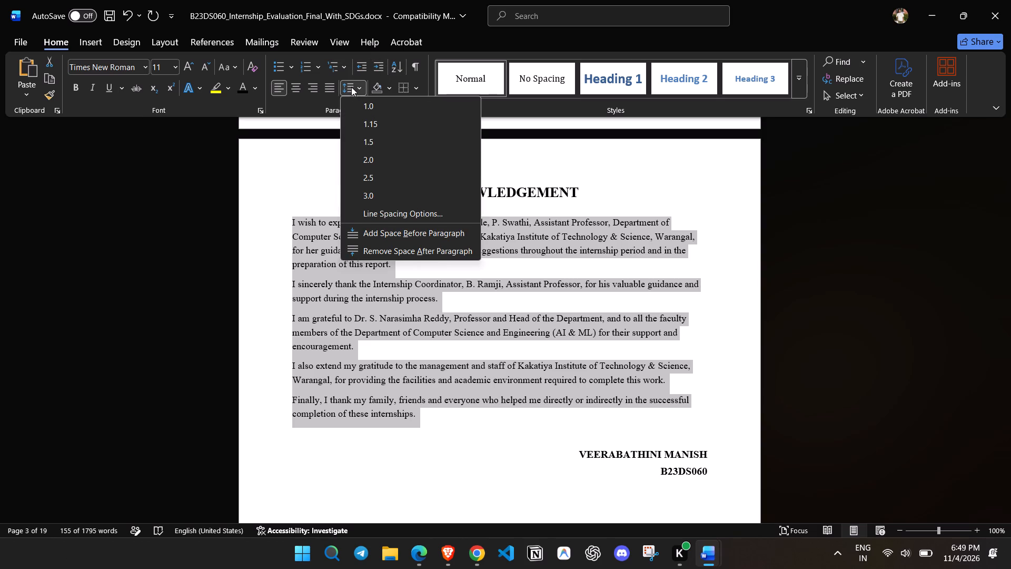
click(368, 138)
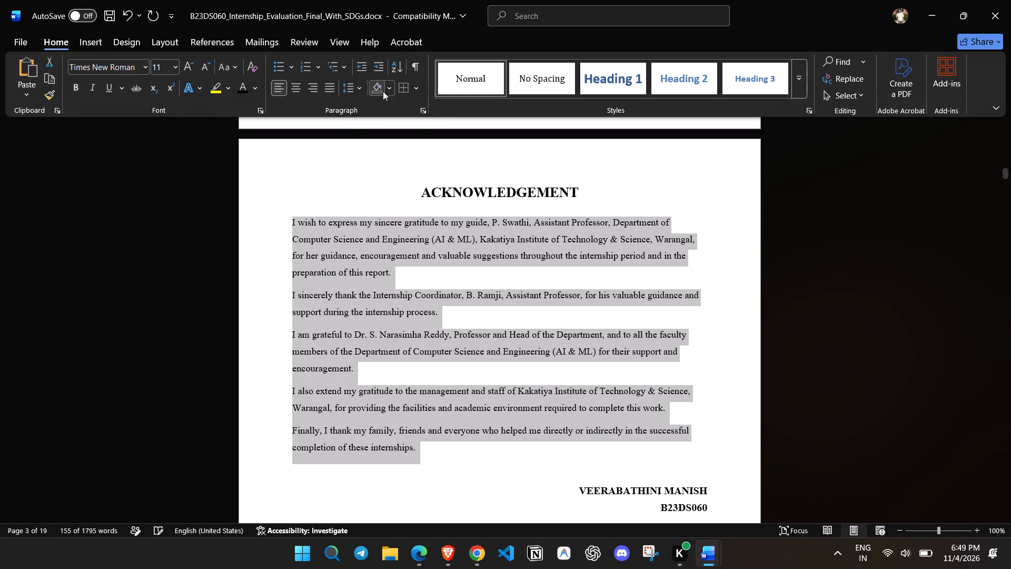
click(334, 85)
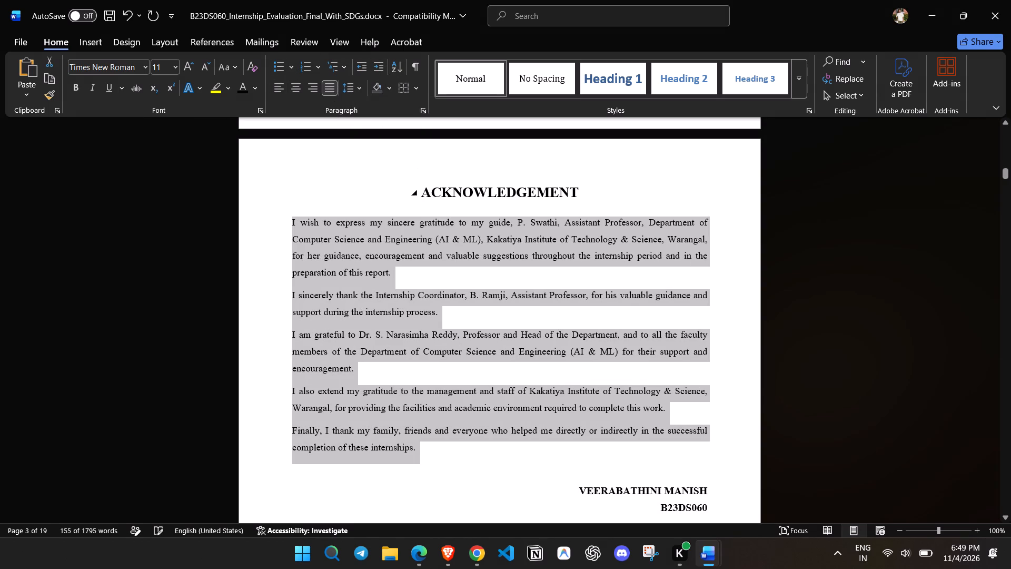
Increase the Acknowledgement body text size to 12 pt.
click(195, 67)
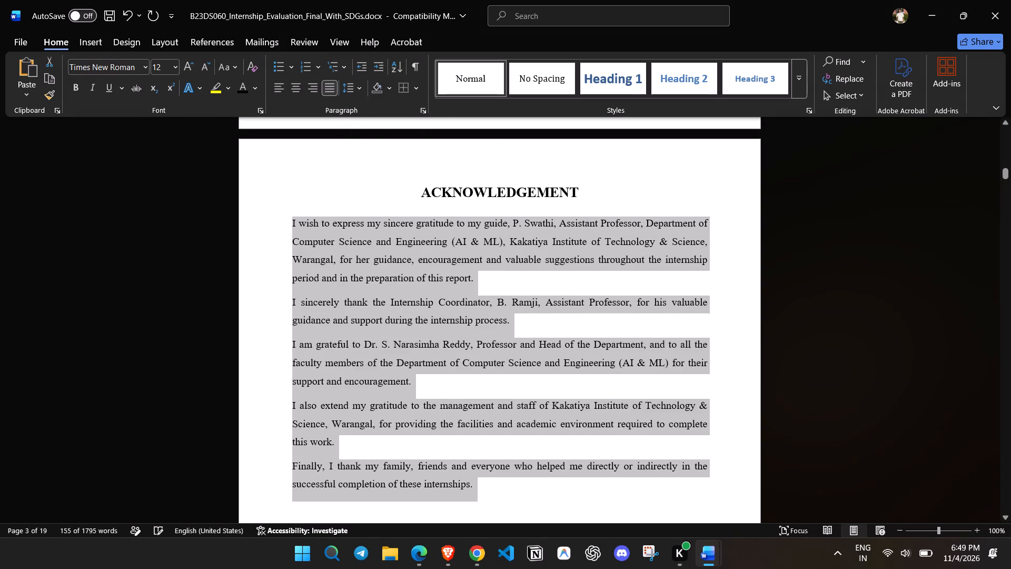
click(495, 227)
Indent the first line of each of the five Acknowledgement paragraphs by one tab.
click(292, 223)
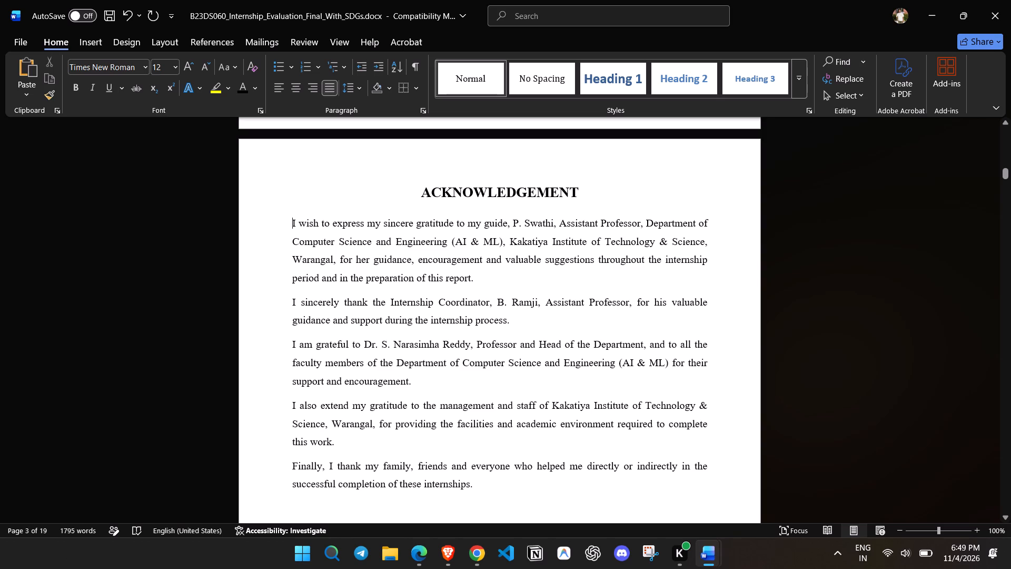
key(Tab)
click(290, 301)
key(Tab)
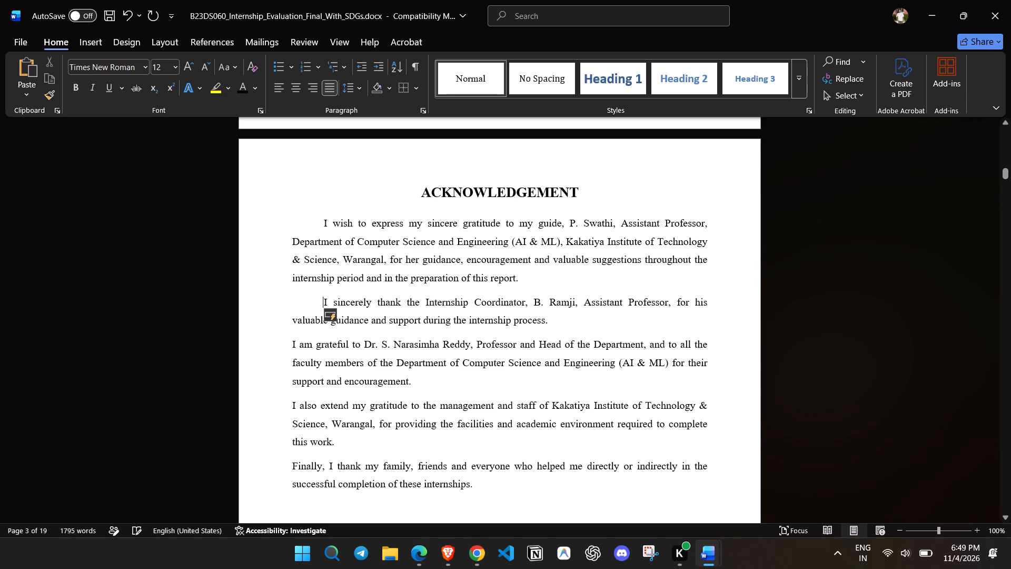
click(289, 347)
key(Tab)
click(289, 404)
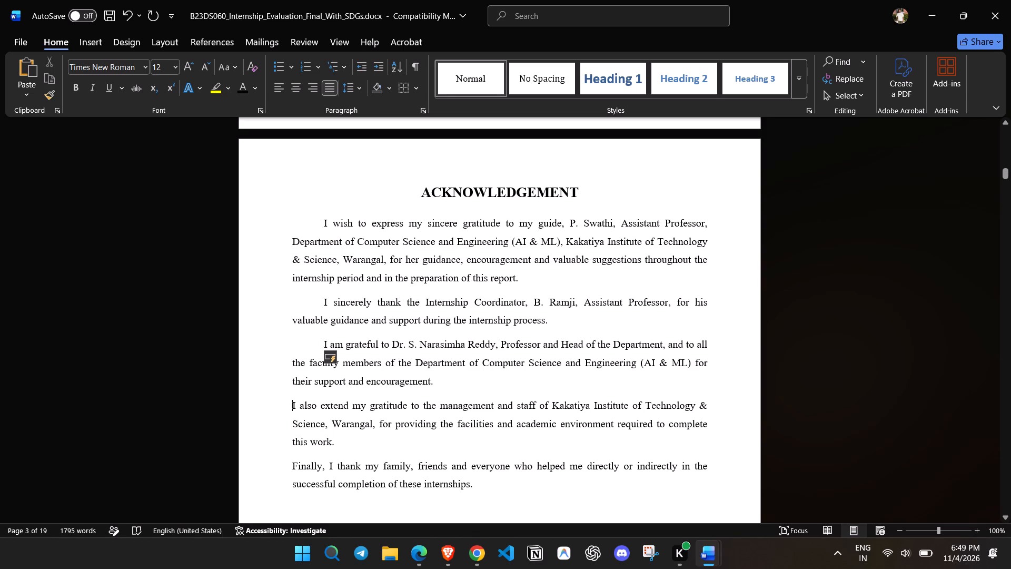
key(Tab)
click(289, 472)
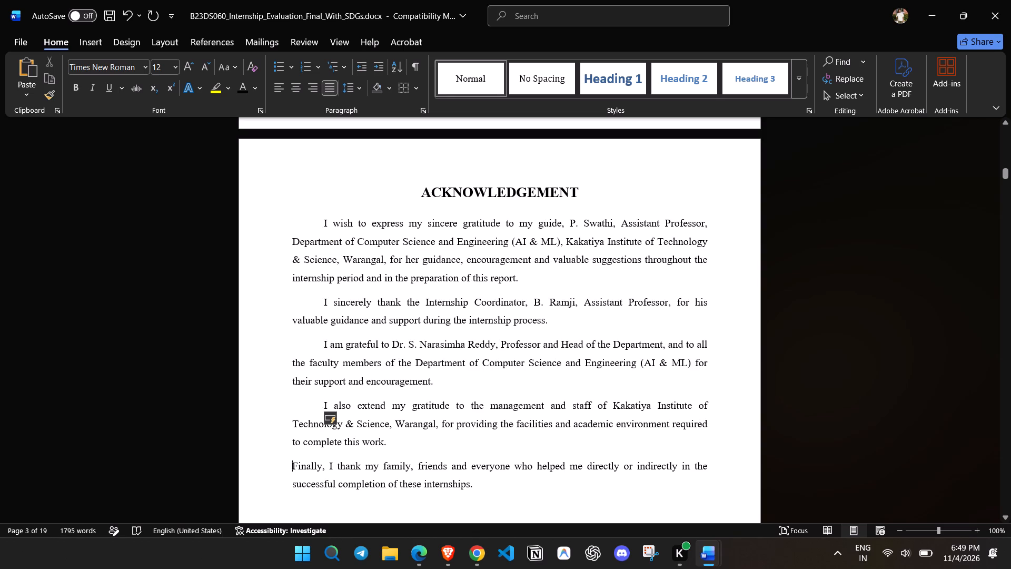
key(Tab)
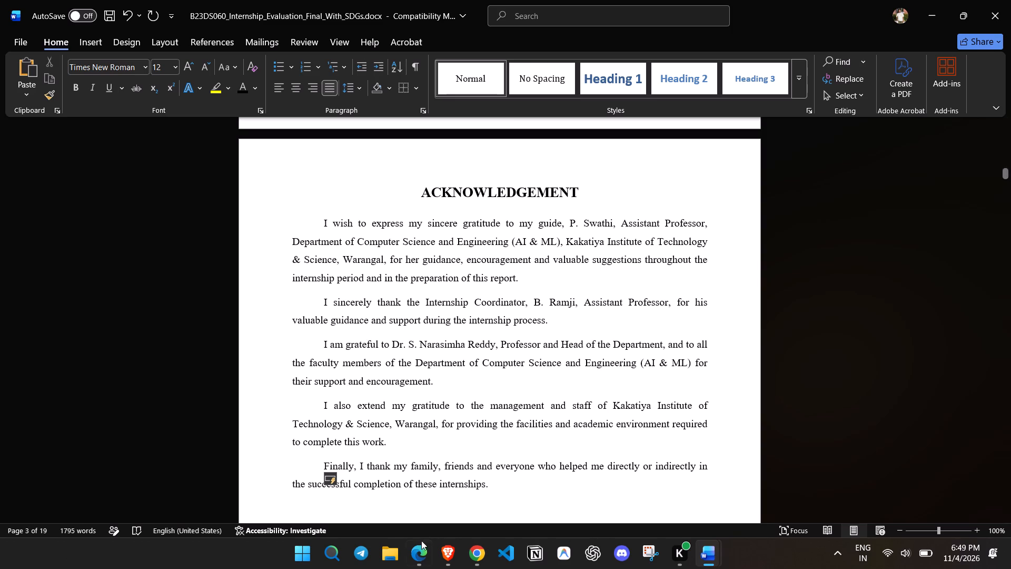
Switch to the sample report PDF in Microsoft Edge to check the formatting of its Acknowledgement page.
click(421, 543)
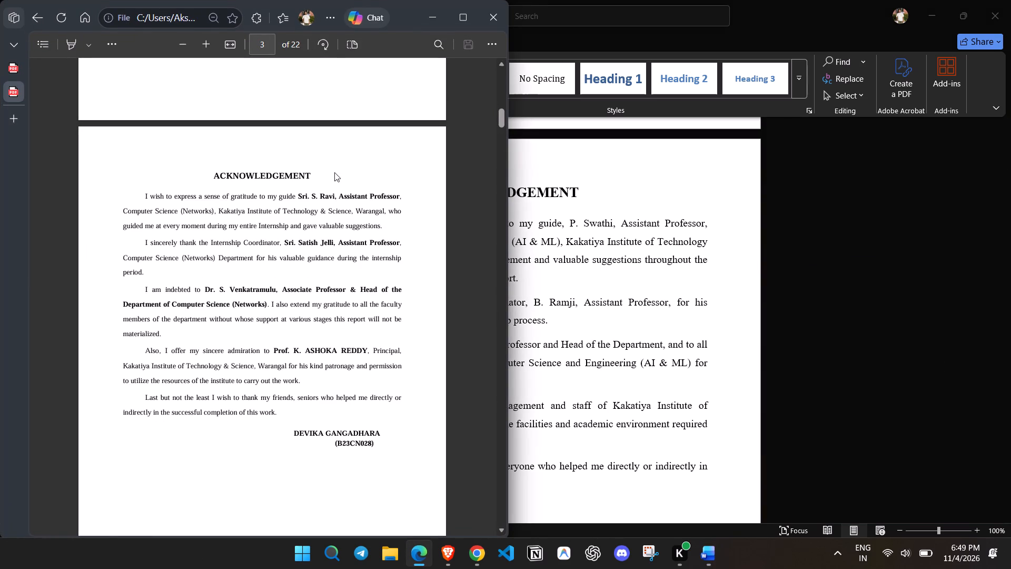
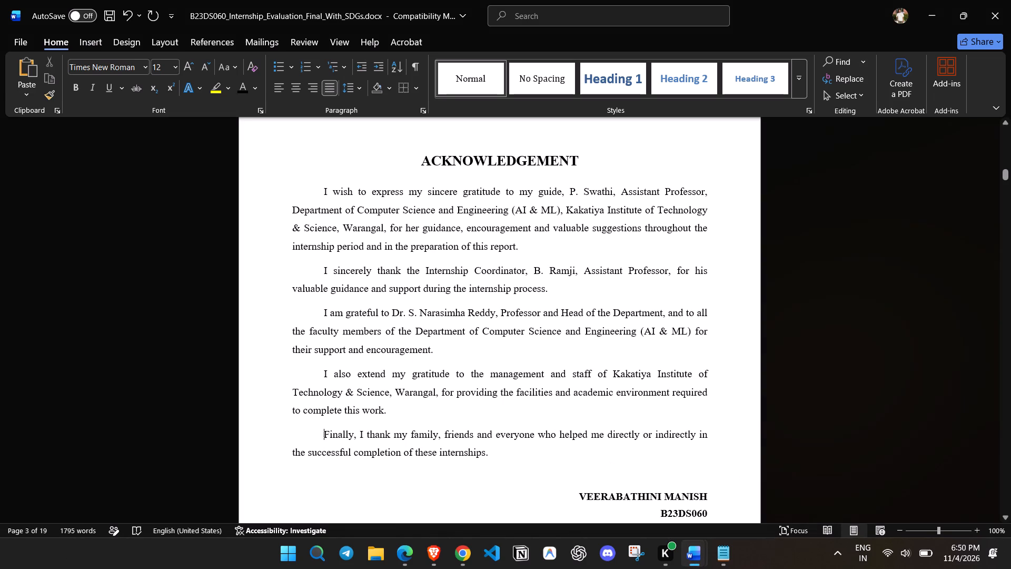
Bold the guide's name in the first Acknowledgement paragraph and the Internship Coordinator's name in the second.
drag(571, 190, 597, 191)
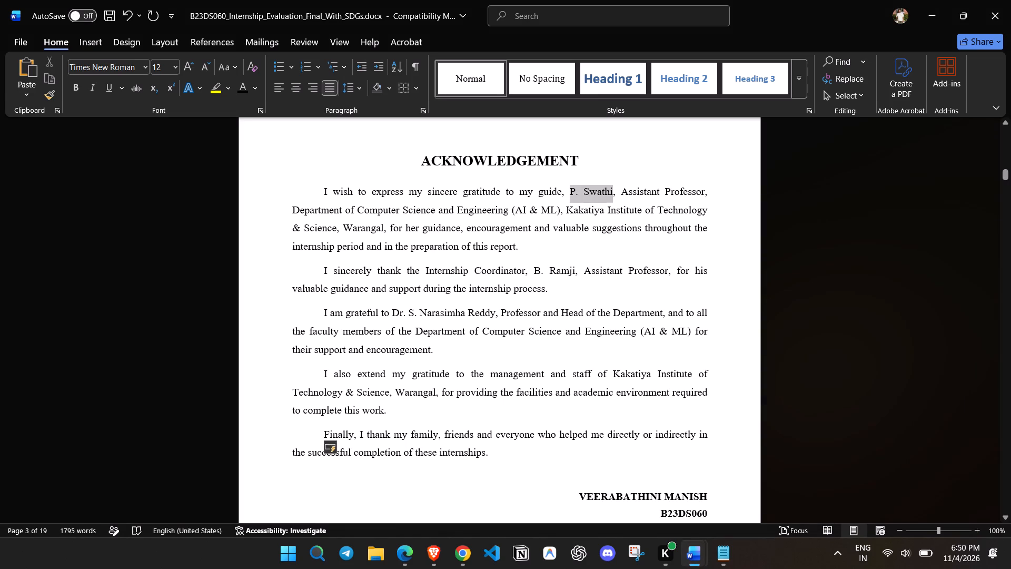
drag(597, 191, 602, 191)
key(ctrl+b)
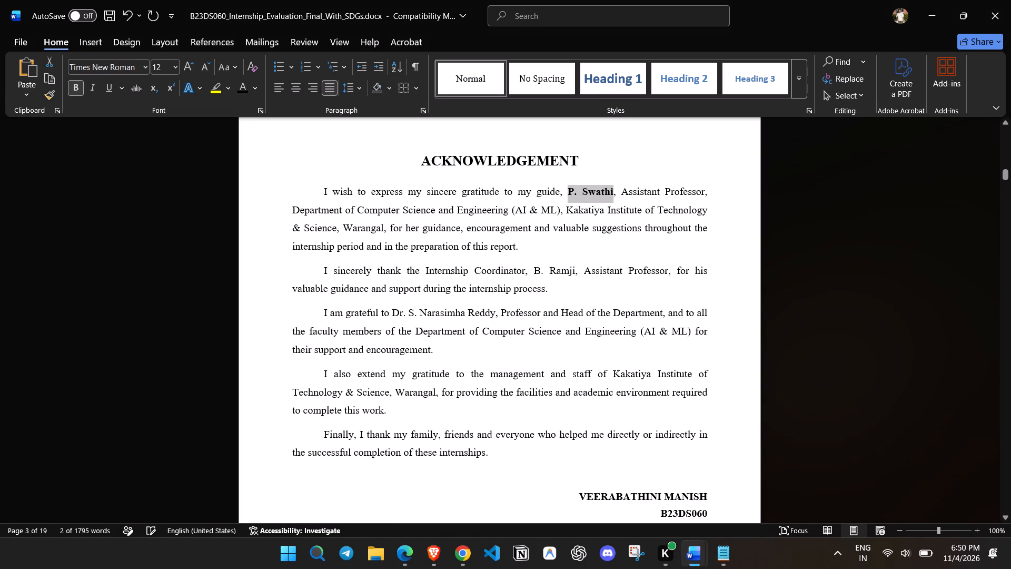
drag(533, 271, 571, 271)
key(ctrl+b)
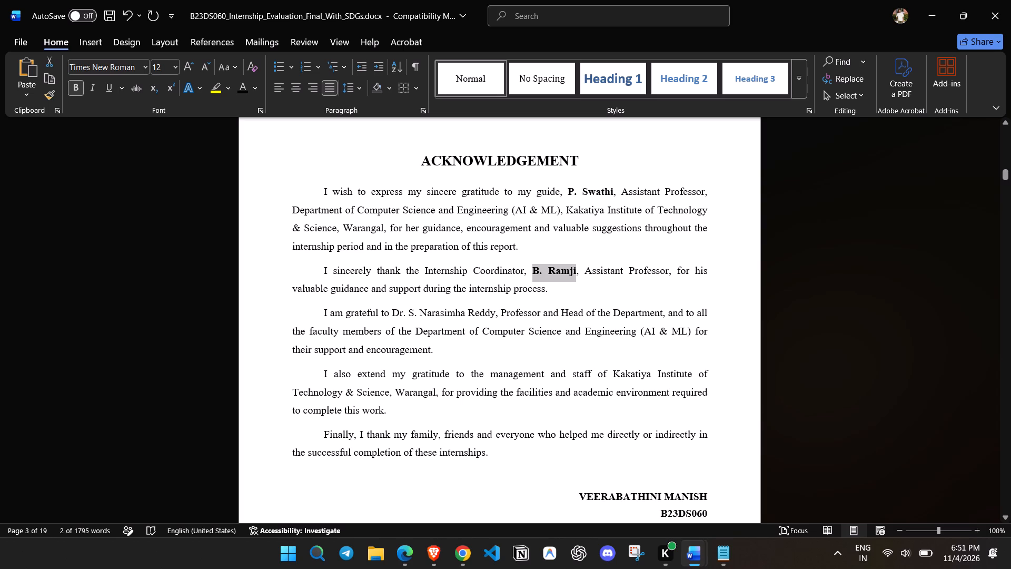
Switch to the other open internship evaluation report and examine how its Acknowledgement page is formatted.
click(701, 548)
click(665, 502)
click(637, 366)
scroll(636, 367, down, 12)
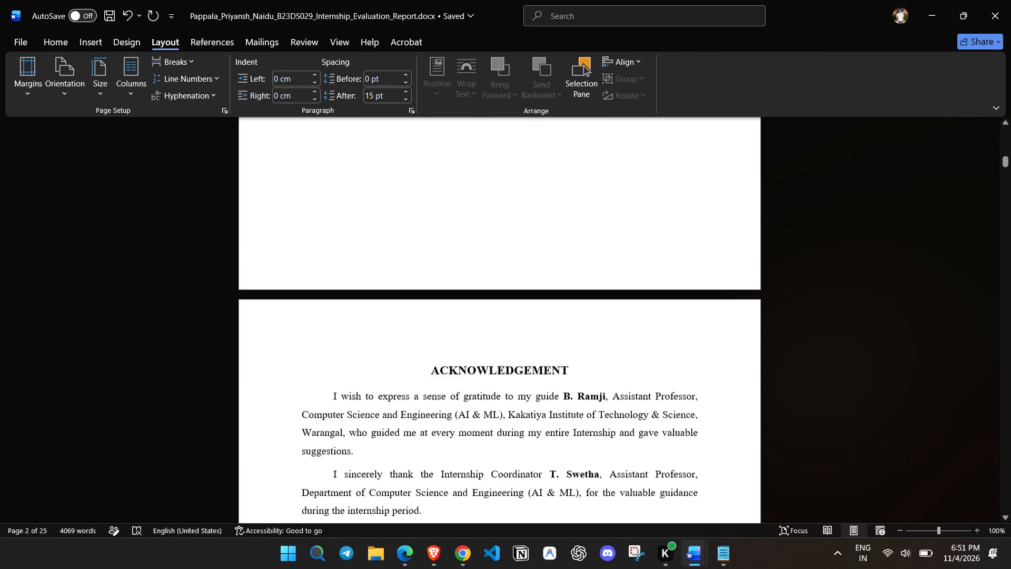
Replace the coordinator and department-head paragraphs in the other report's Acknowledgement (Internship_Evaluation_Final_With_SDGs) with the two corresponding paragraphs copied from this report.
scroll(622, 357, down, 5)
scroll(537, 304, down, 1)
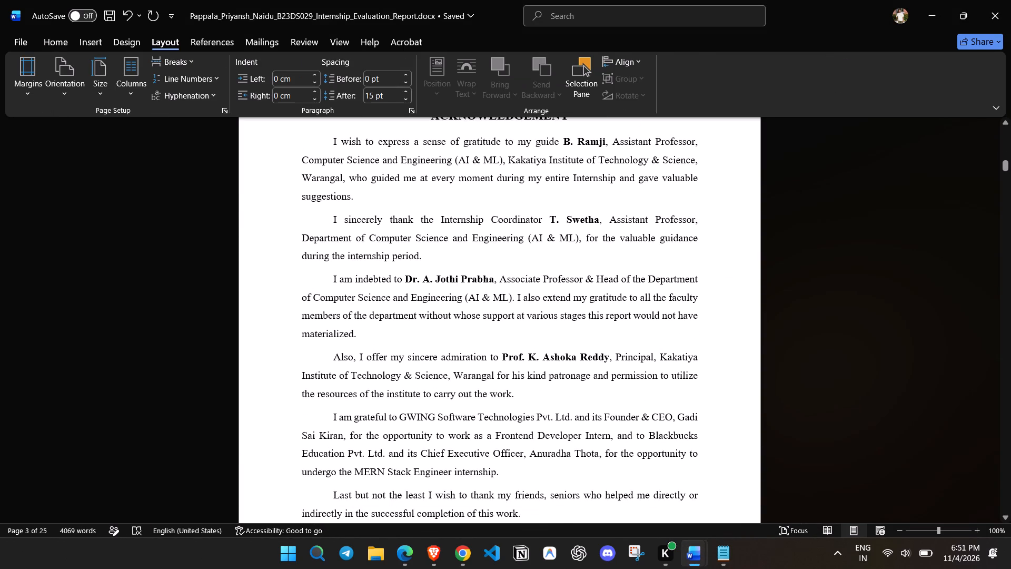
drag(363, 338, 330, 218)
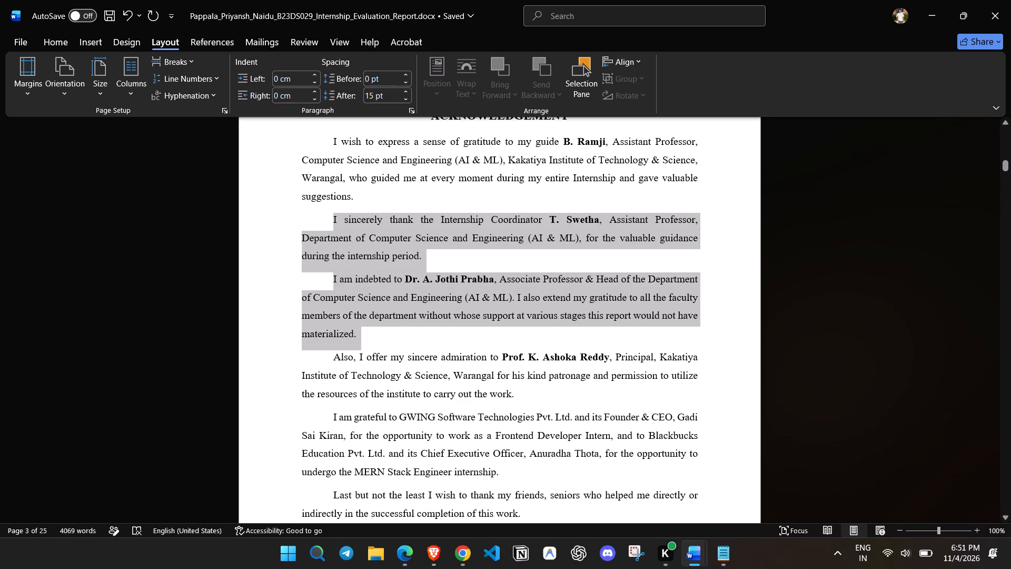
drag(330, 218, 334, 225)
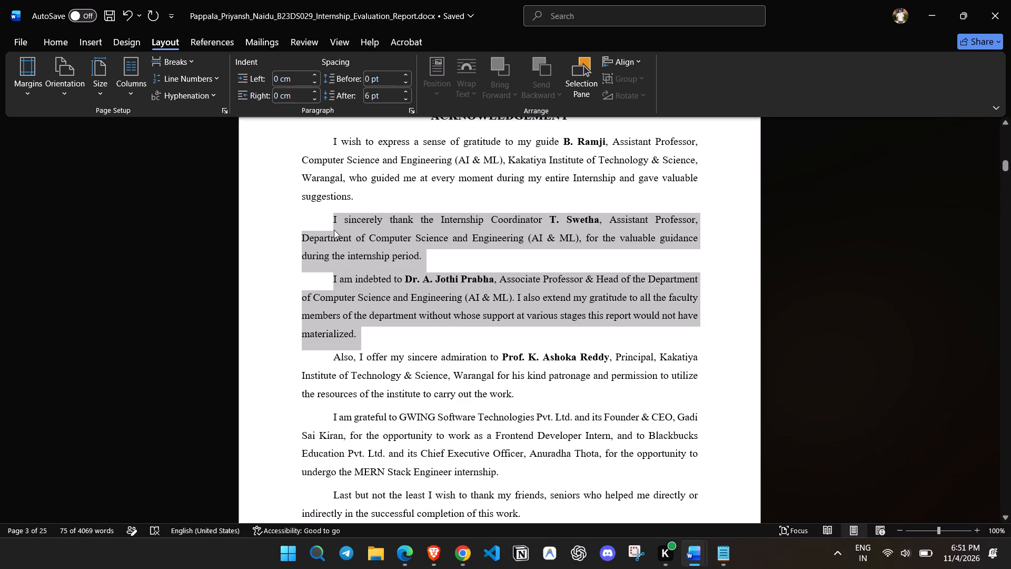
key(ctrl+c)
key(ctrl+c)
click(700, 556)
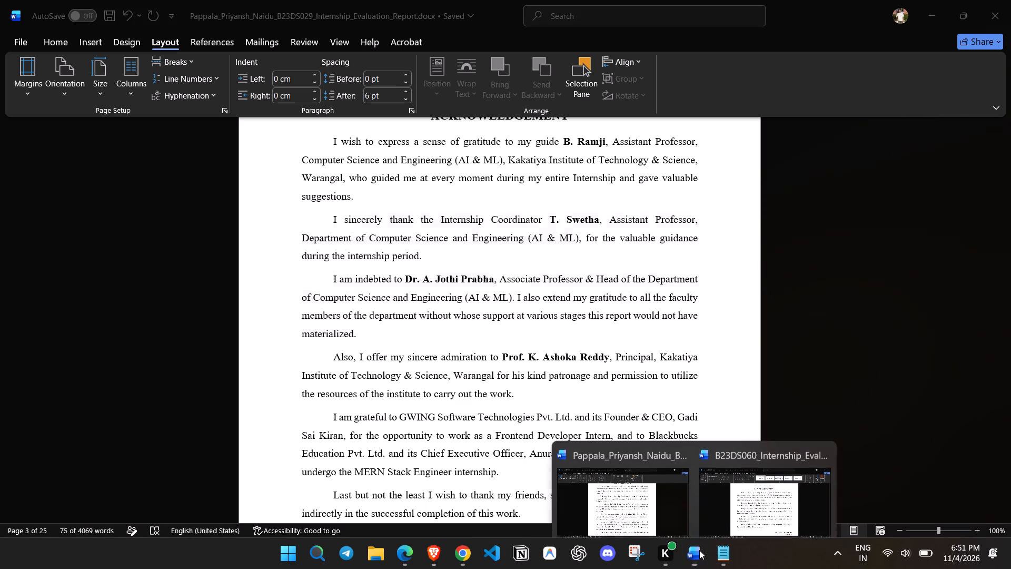
click(716, 492)
click(570, 288)
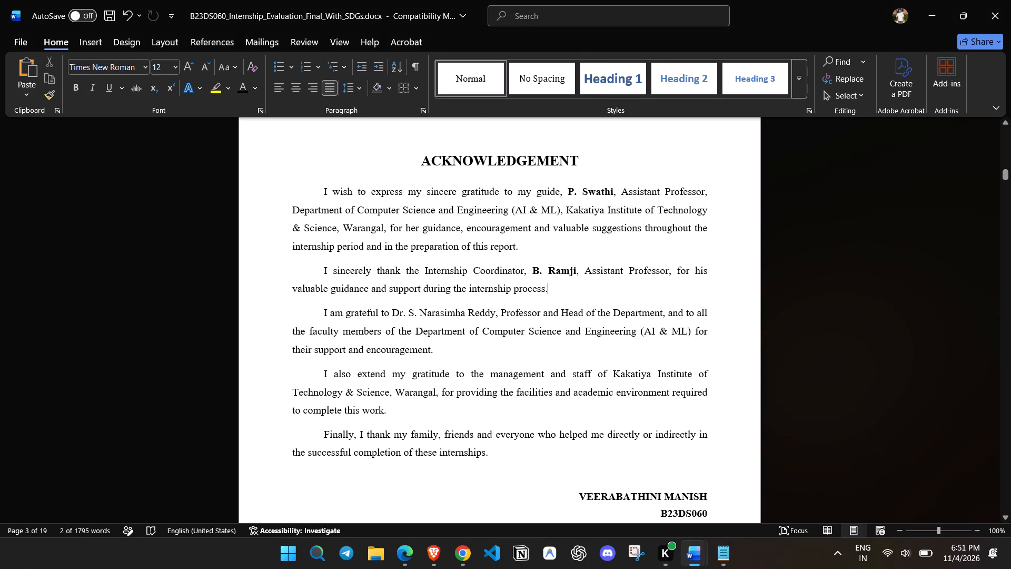
drag(448, 346, 326, 268)
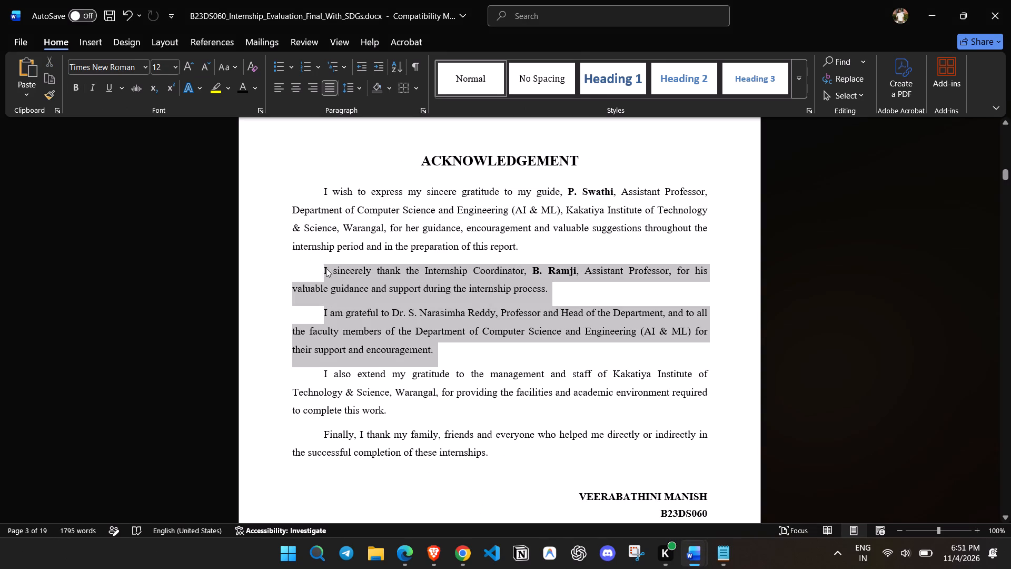
key(ctrl+v)
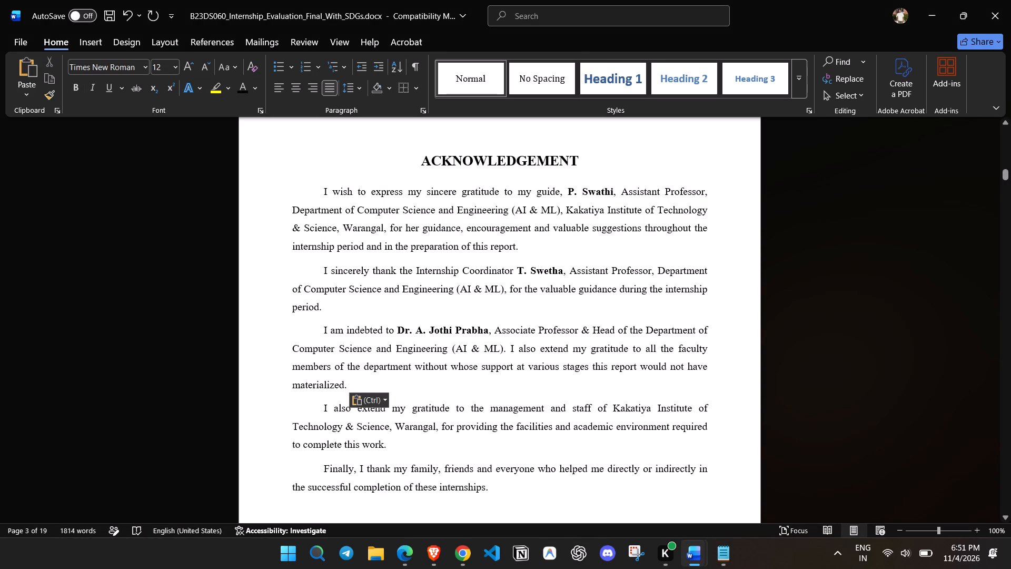
Replace the other report's management-and-staff Acknowledgement paragraph with the Principal paragraph beginning "Also, I offer my sincere admiration", copied from the first report.
key(alt+Tab)
scroll(608, 240, up, 1)
scroll(608, 240, down, 4)
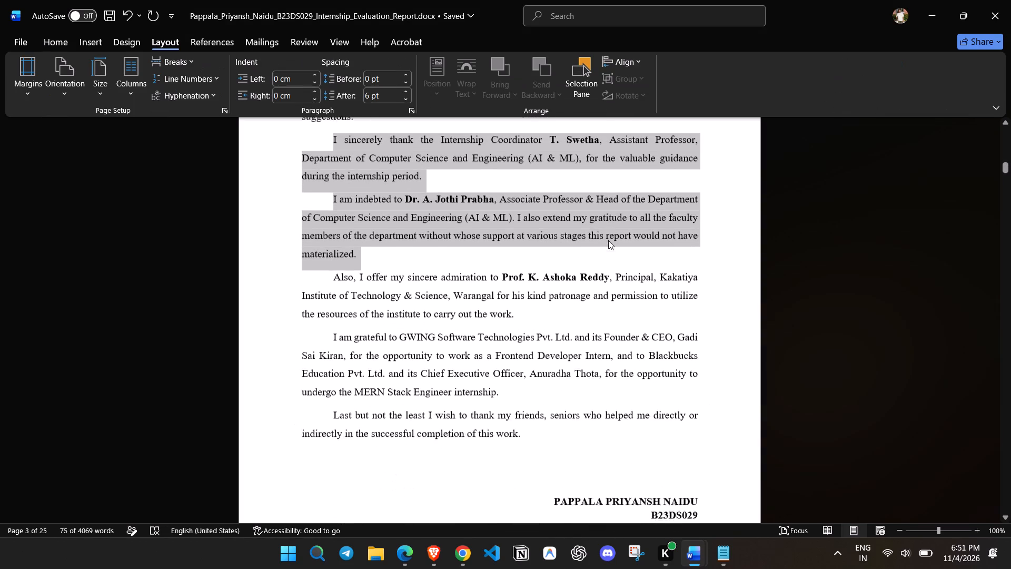
click(530, 296)
drag(524, 301, 427, 279)
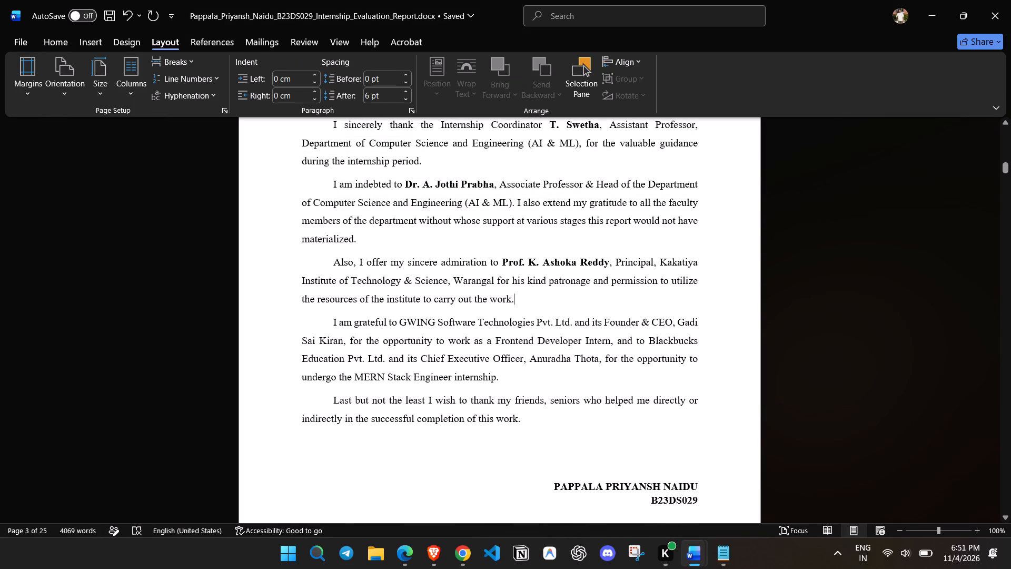
drag(427, 279, 339, 264)
key(ctrl+c)
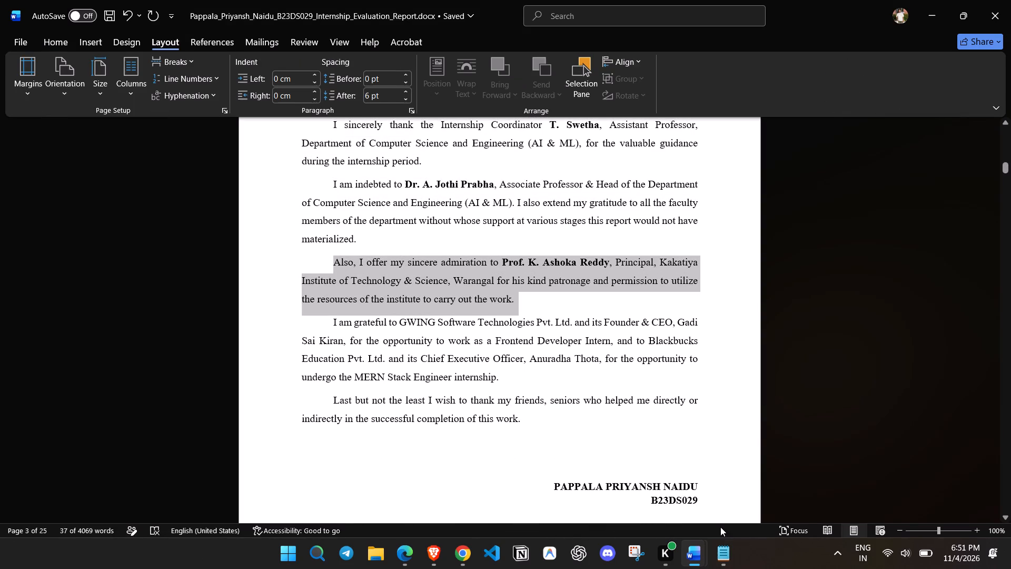
click(696, 557)
click(729, 500)
scroll(527, 369, down, 2)
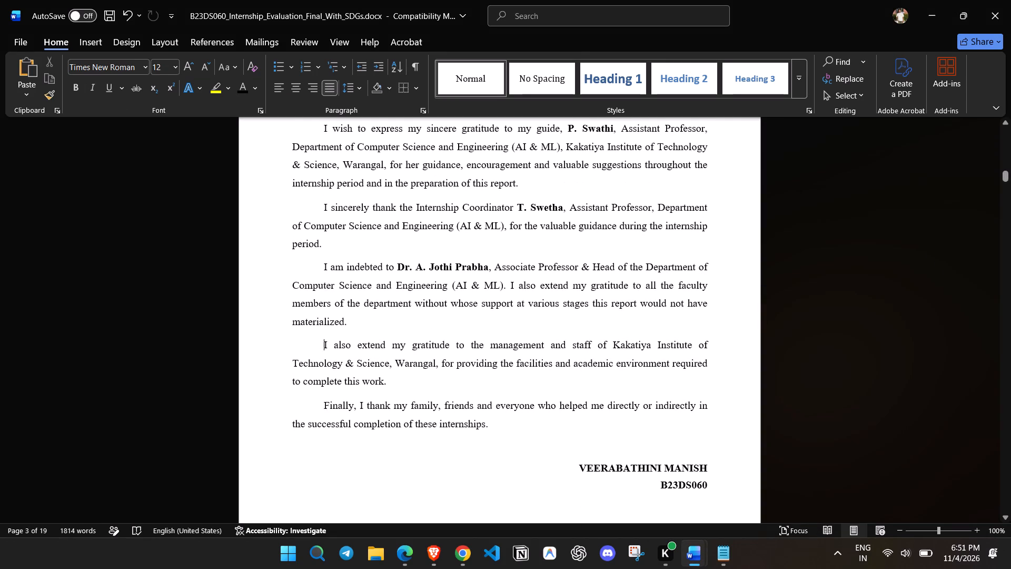
drag(408, 383, 324, 344)
key(ctrl+v)
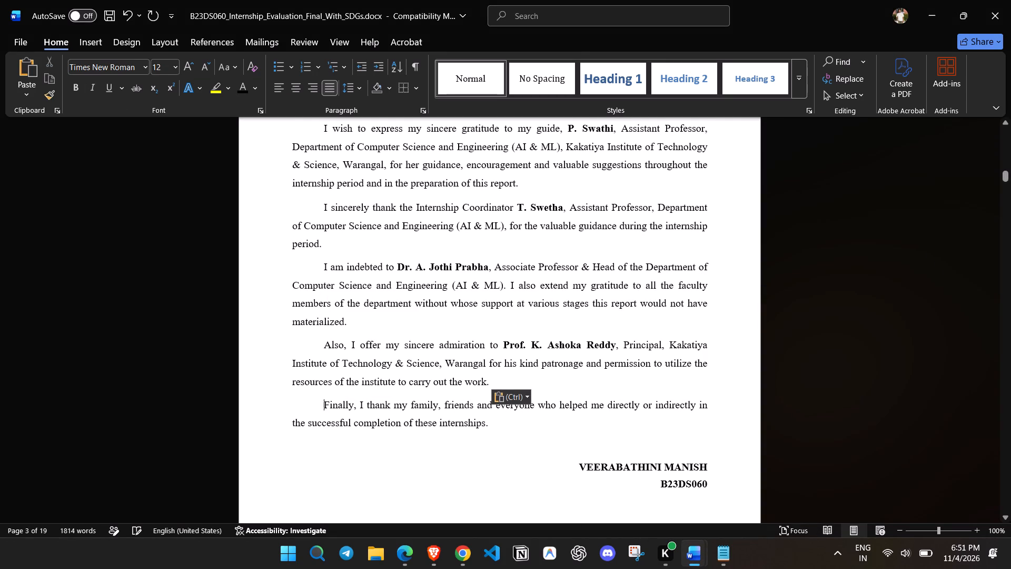
scroll(584, 361, down, 1)
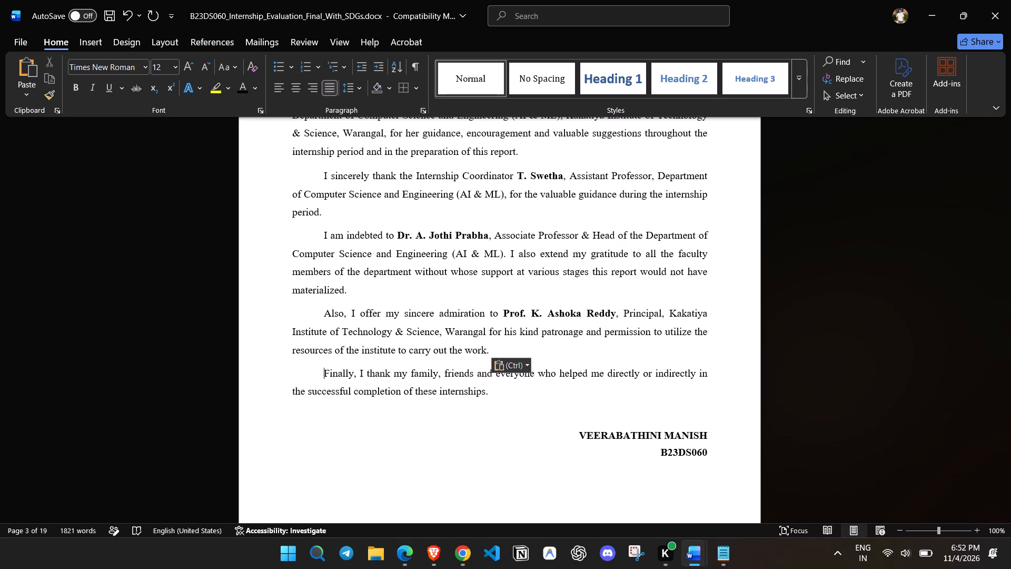
Switch to File Explorer and look through the files in the axr_res and Downloads folders.
click(1010, 566)
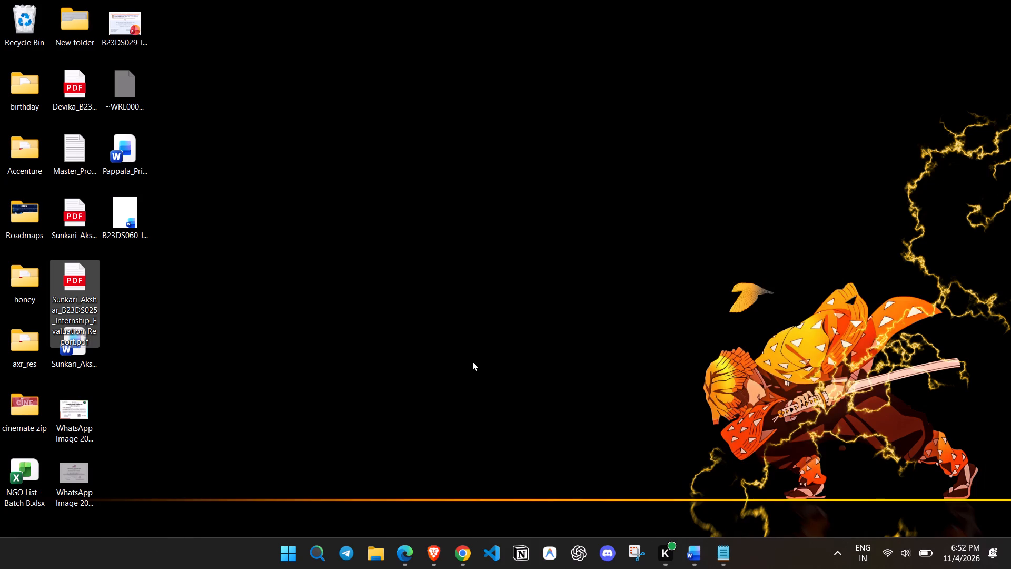
double_click(33, 351)
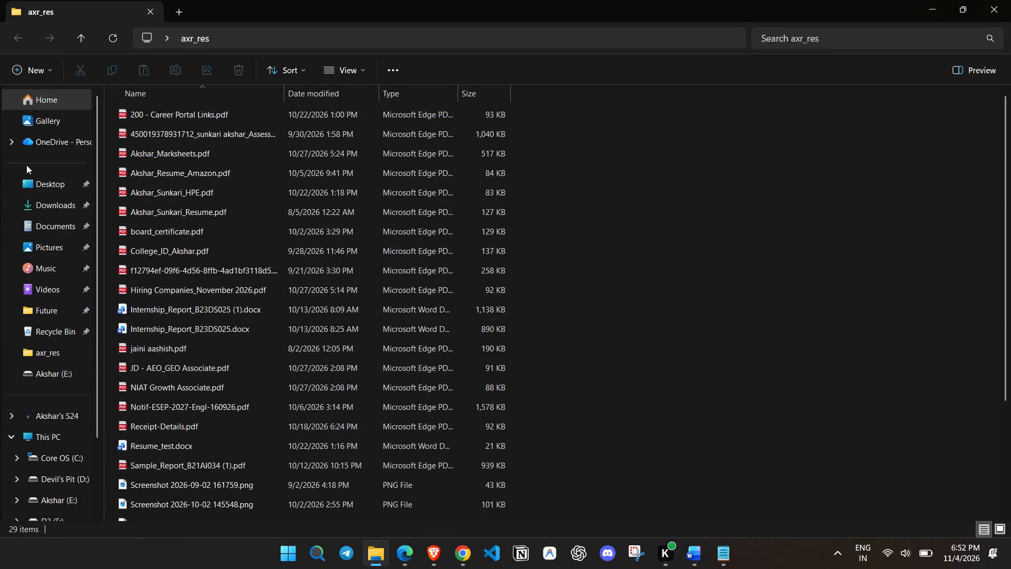
click(41, 223)
click(44, 208)
scroll(293, 253, down, 1)
drag(1010, 228, 1010, 253)
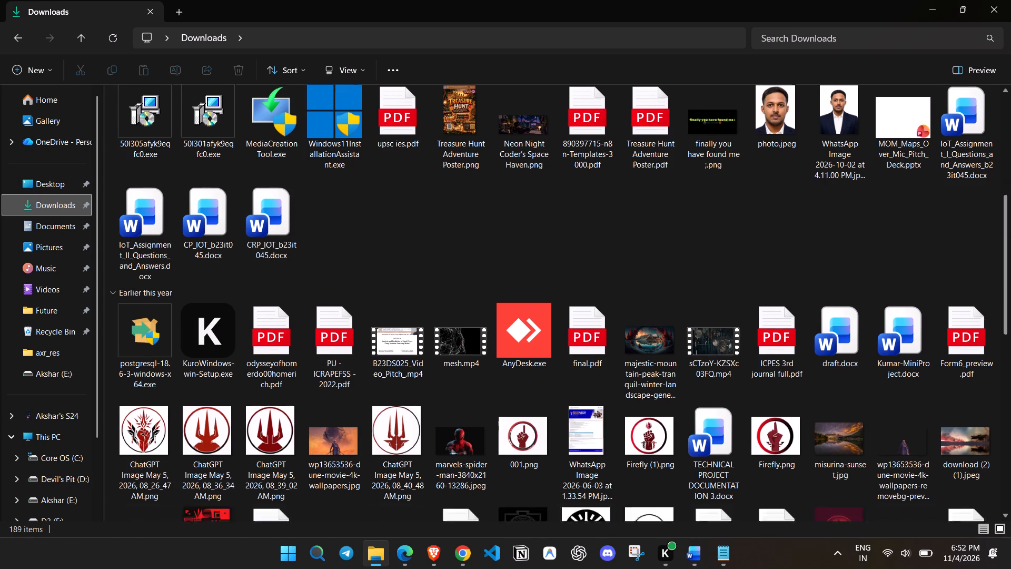
drag(1010, 253, 1010, 326)
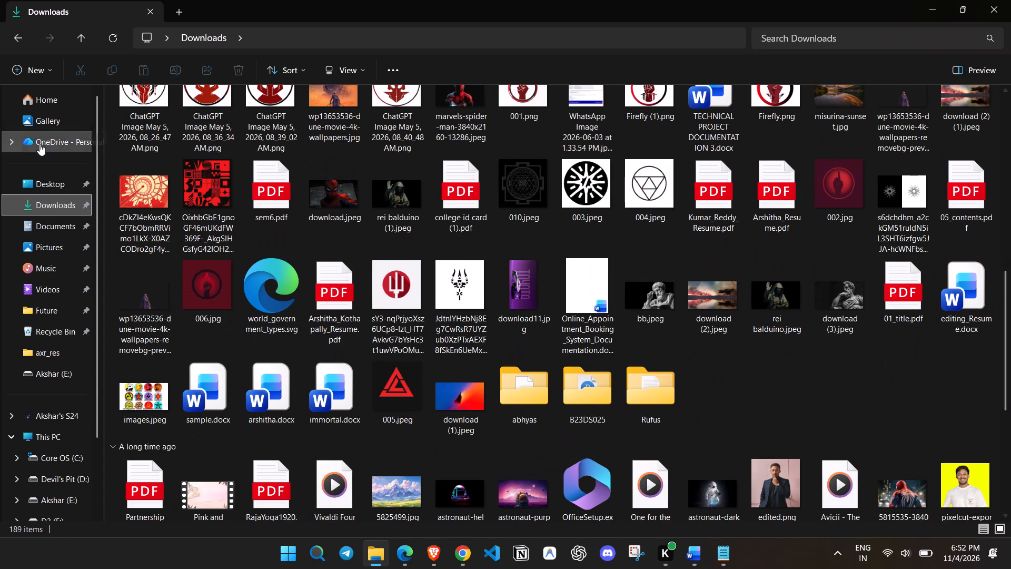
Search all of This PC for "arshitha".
click(46, 445)
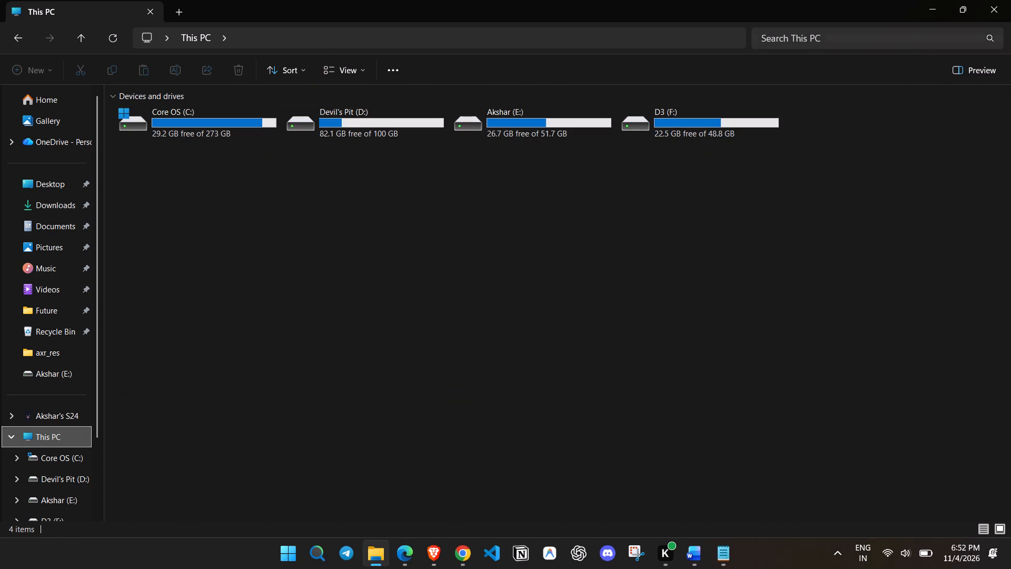
click(918, 41)
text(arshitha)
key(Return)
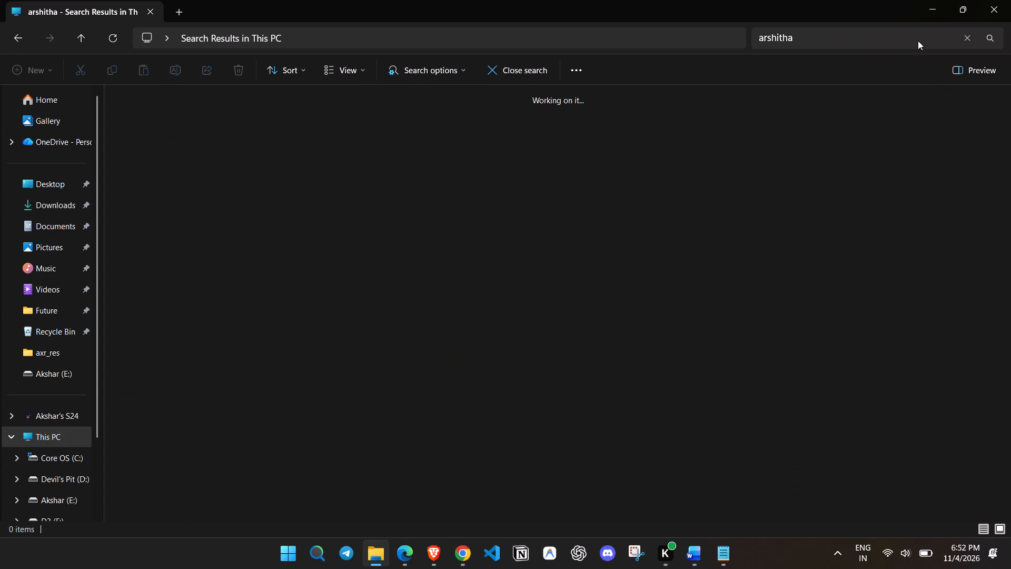
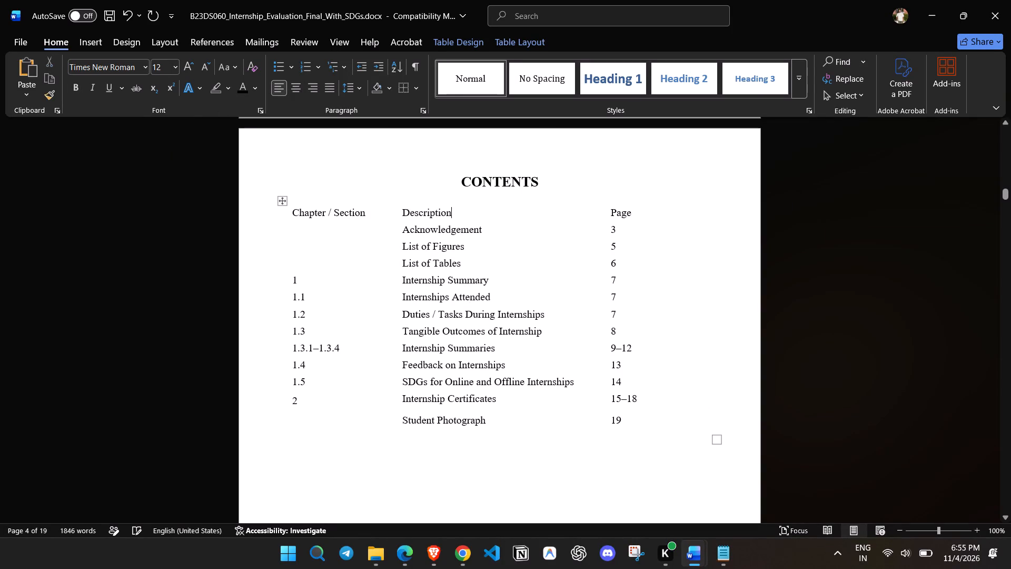
Center the text in all rows and columns of the Contents table.
drag(636, 427, 345, 233)
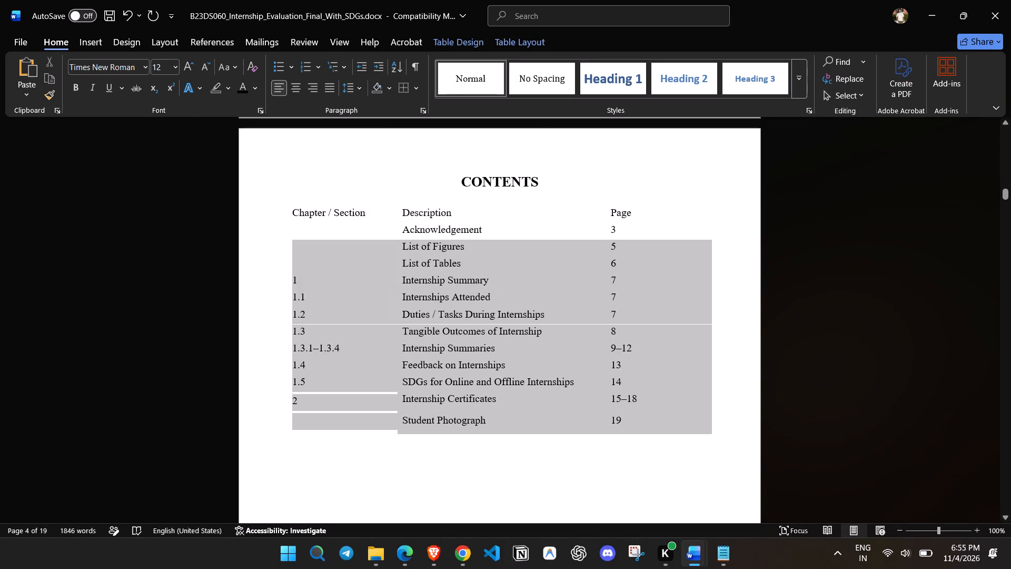
drag(345, 233, 312, 212)
click(299, 87)
click(548, 292)
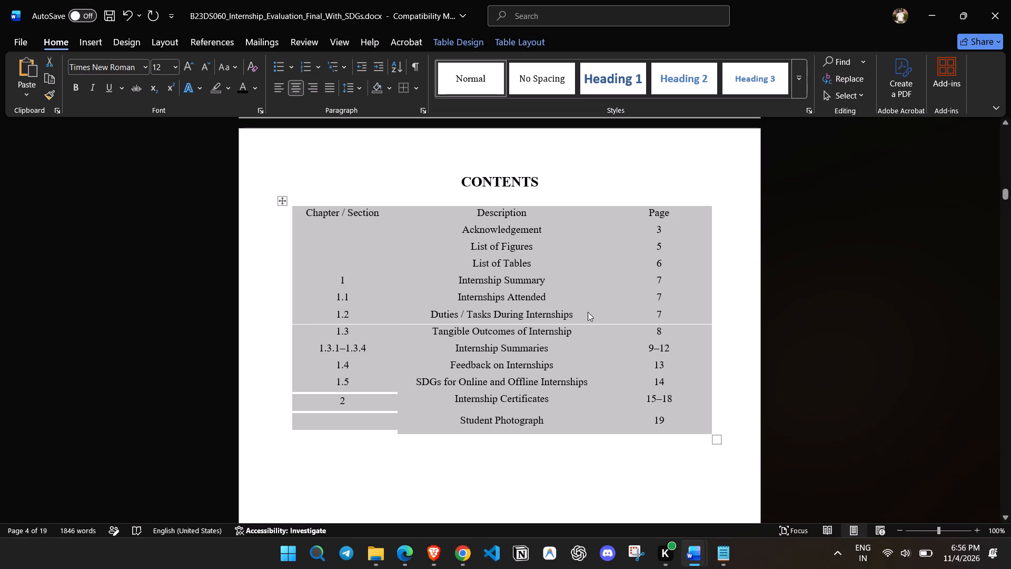
click(579, 249)
Make the Contents table's header row (Chapter / Section, Description, Page) bold.
click(308, 208)
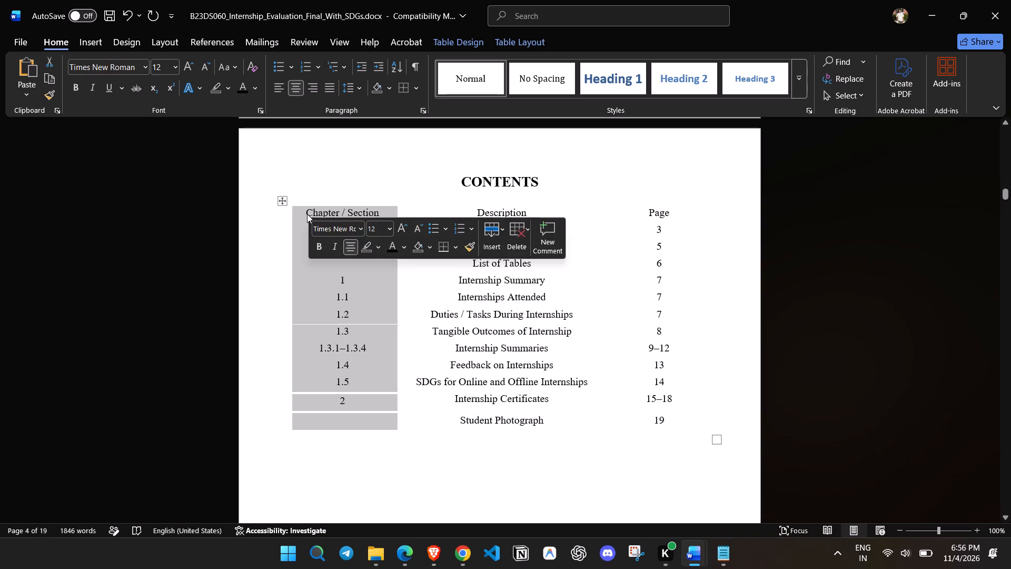
click(307, 214)
drag(309, 212, 647, 211)
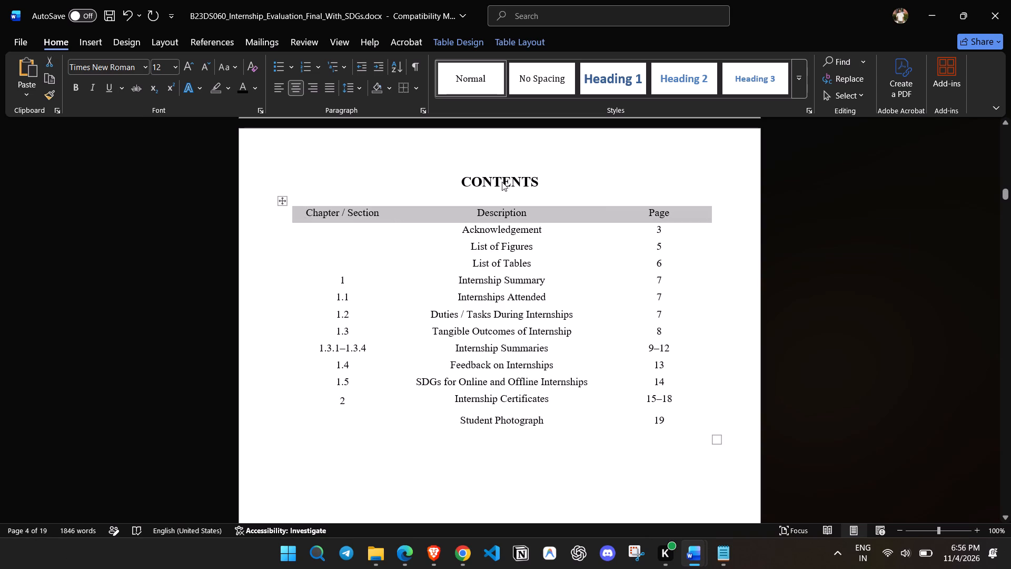
click(80, 88)
click(383, 214)
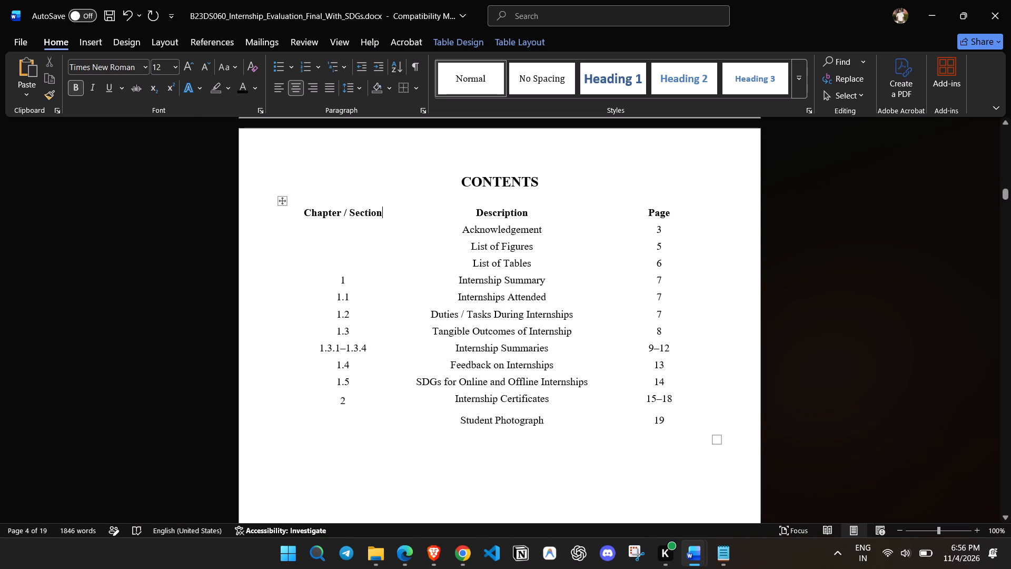
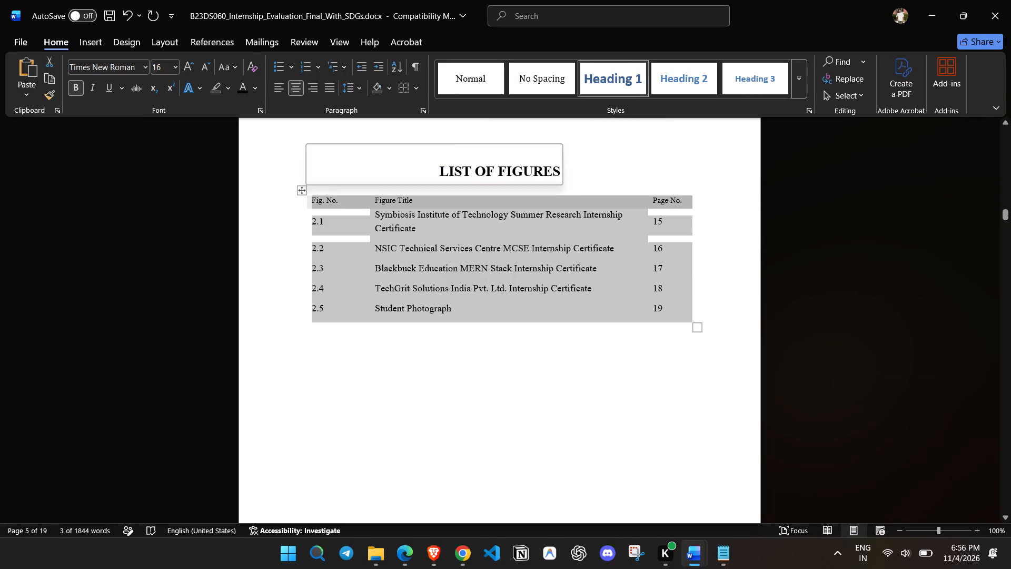
Set all text in the List of Figures table to 12 pt and center it in every column.
click(172, 70)
click(165, 151)
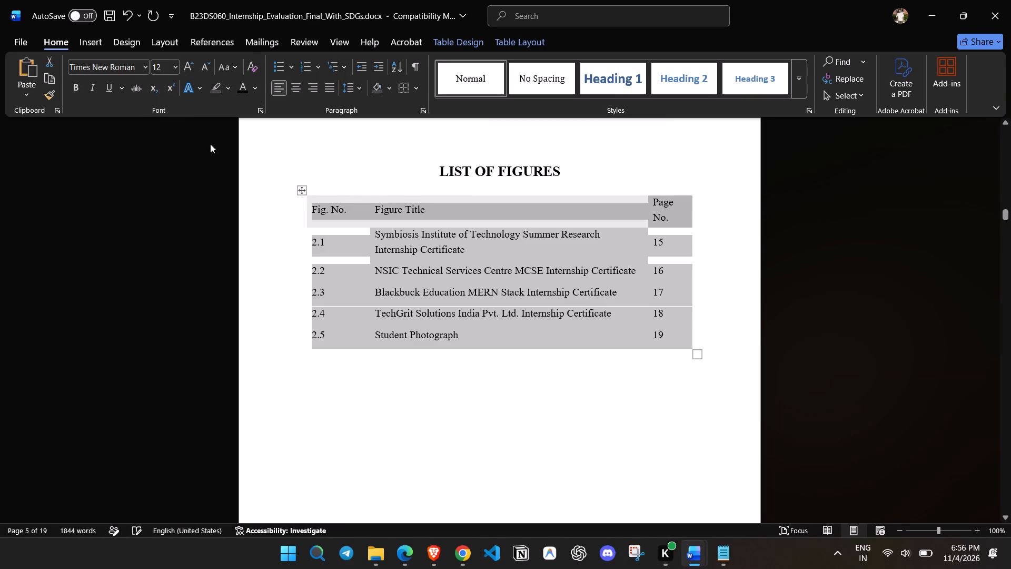
click(240, 89)
click(298, 87)
click(368, 211)
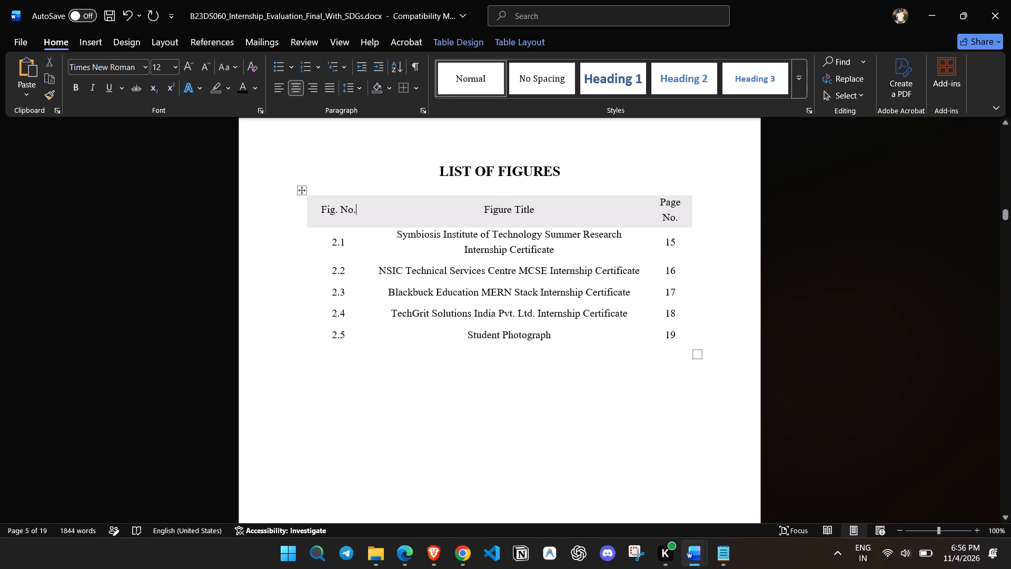
Remove the background shading from the List of Figures table's header row and make its text bold.
drag(321, 208, 671, 210)
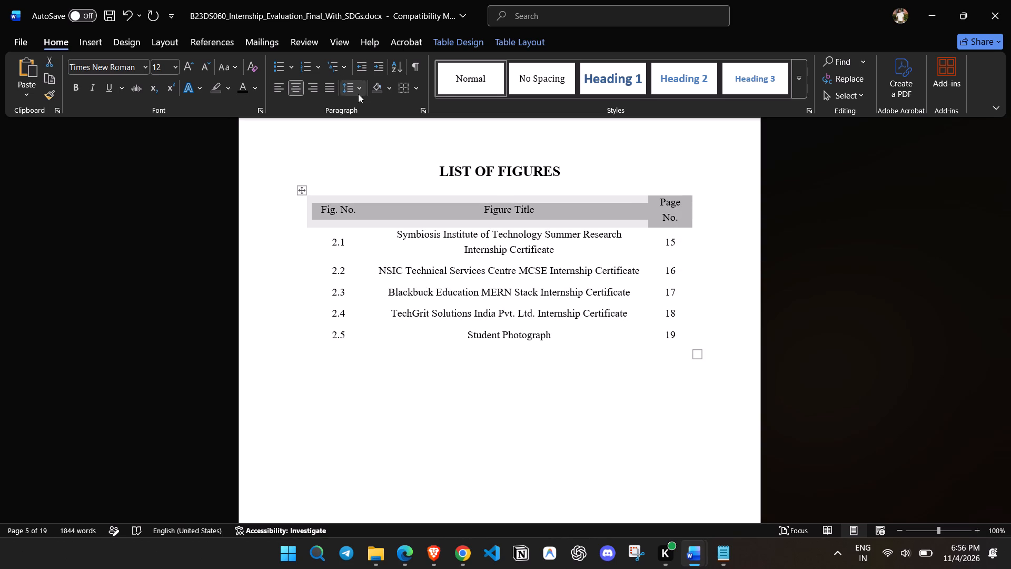
click(389, 89)
click(395, 307)
click(82, 89)
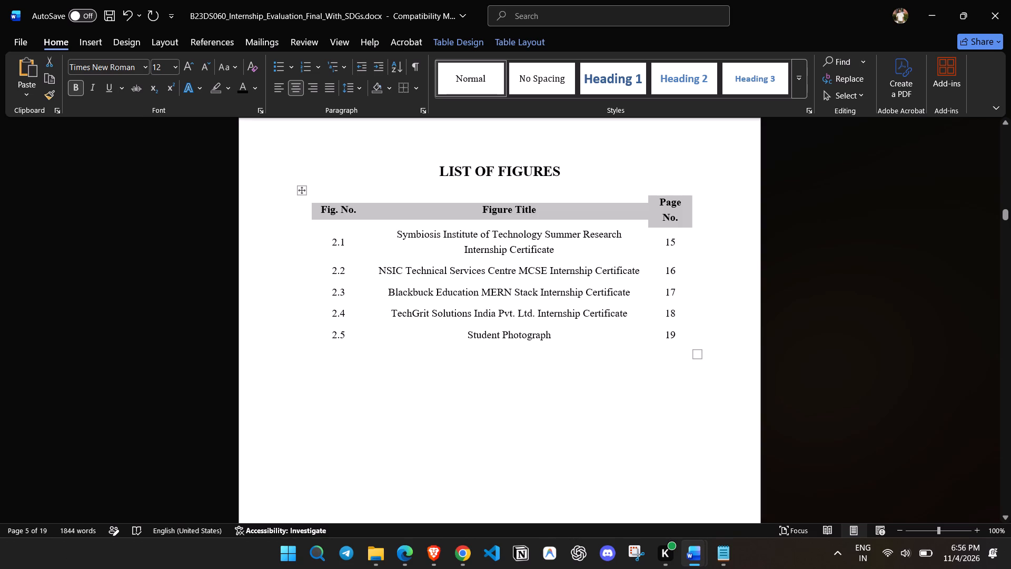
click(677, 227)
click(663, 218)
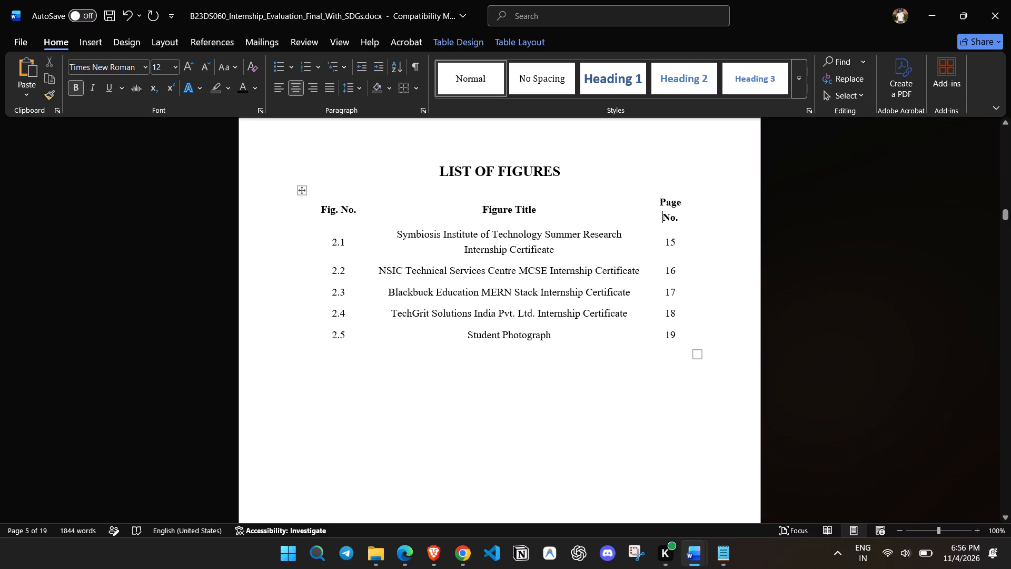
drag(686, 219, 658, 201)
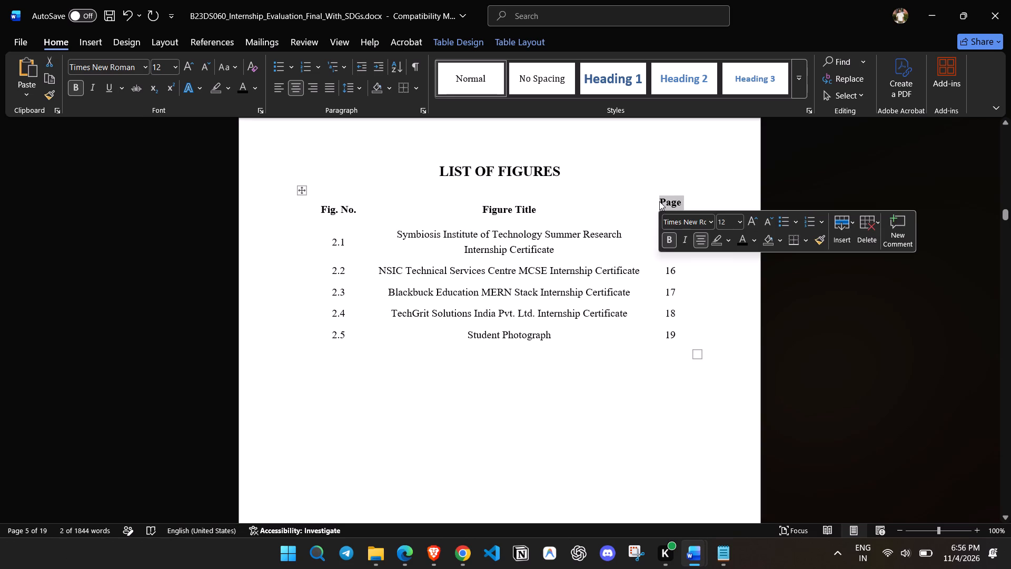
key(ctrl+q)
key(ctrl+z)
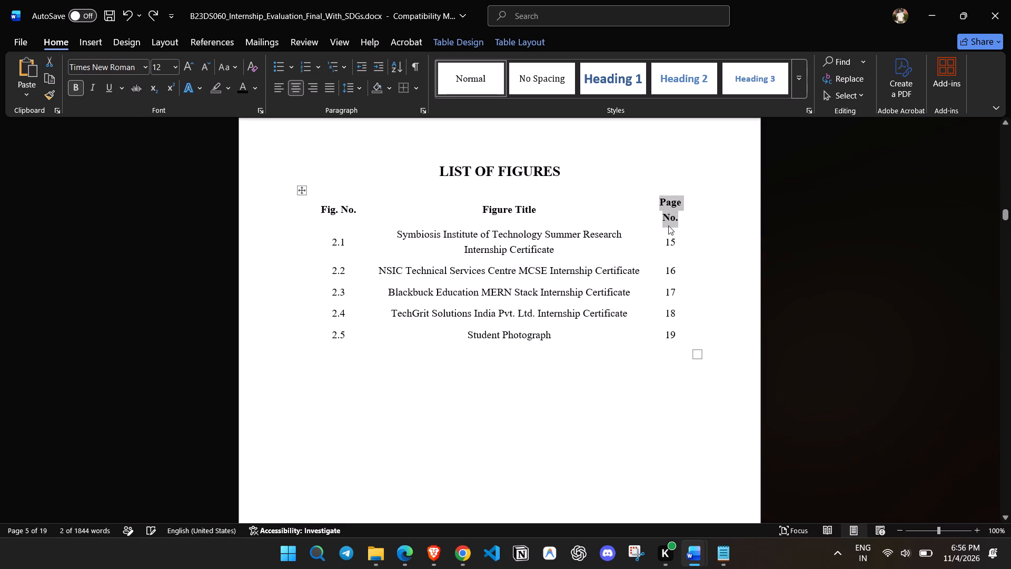
Widen the Page No. column of the List of Figures table so its header fits on one line.
click(668, 217)
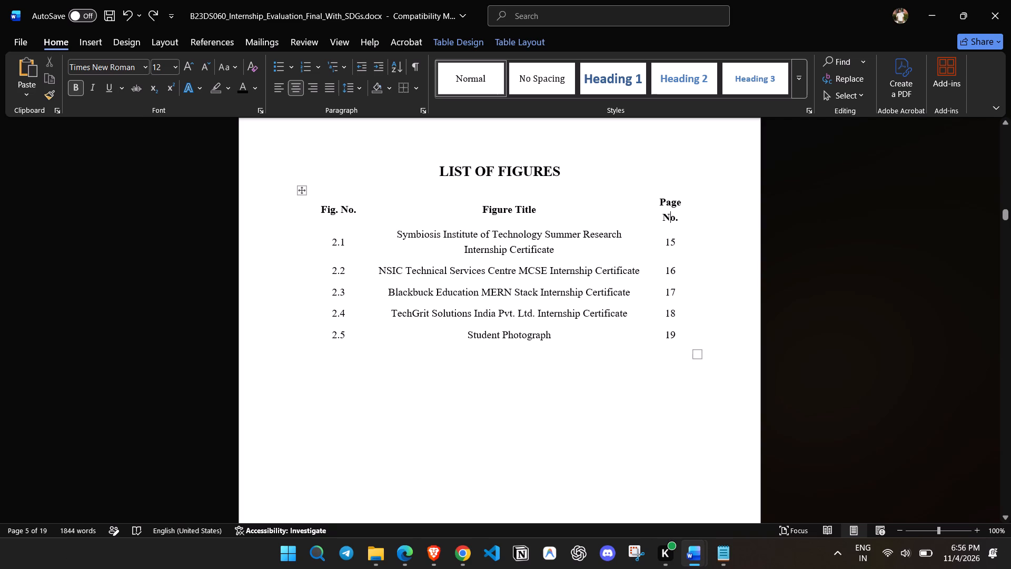
click(680, 206)
drag(682, 339, 660, 203)
click(685, 204)
drag(691, 204, 703, 203)
click(617, 178)
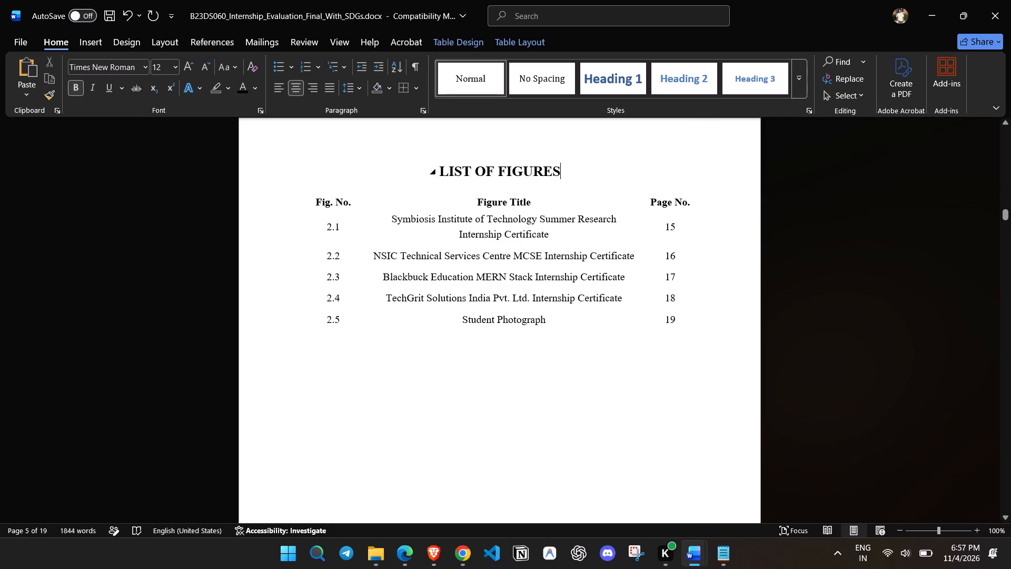
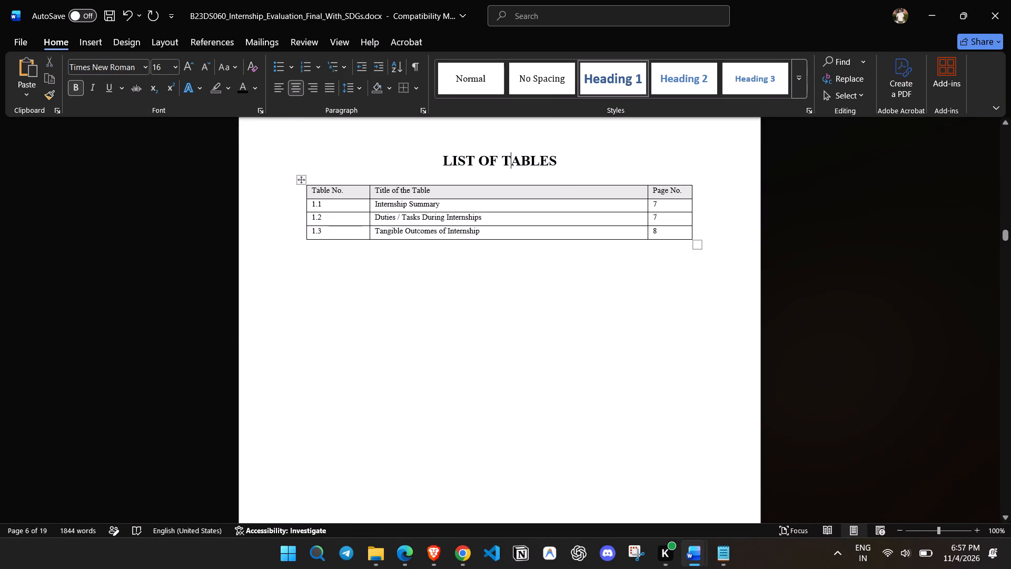
Set all text in the List of Tables table to 12 pt and center it in every column.
drag(662, 234, 339, 188)
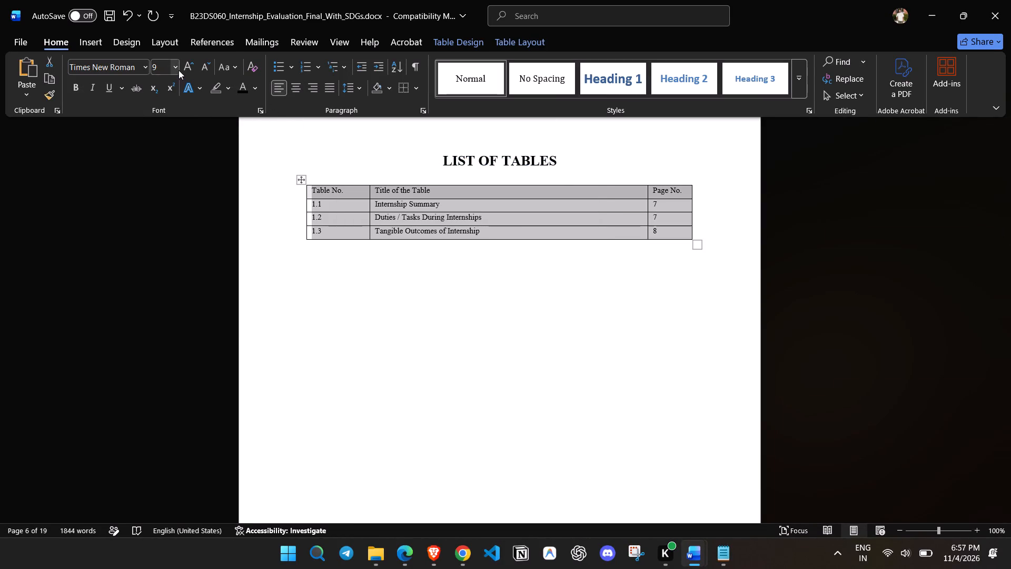
click(179, 70)
click(162, 150)
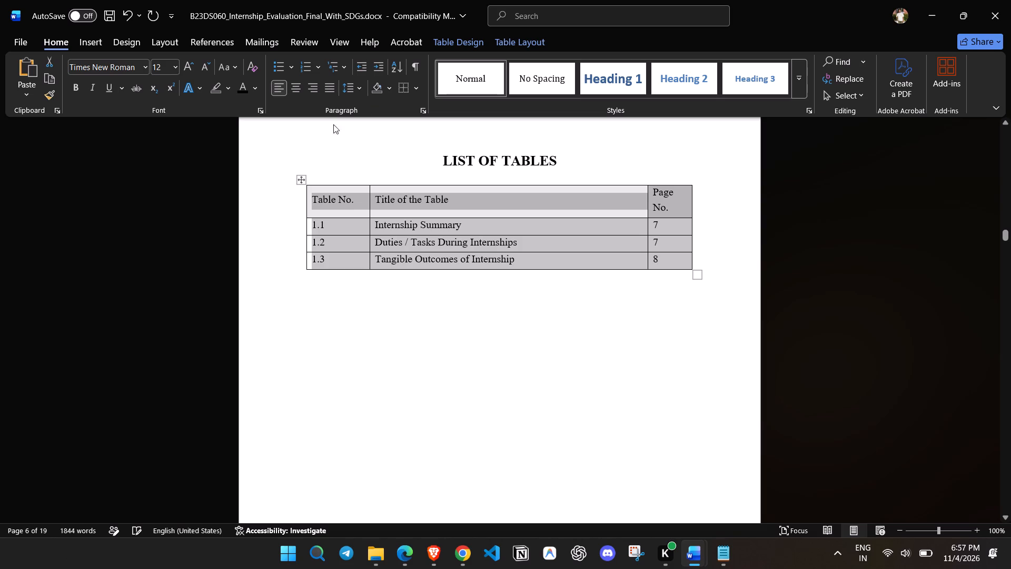
click(300, 87)
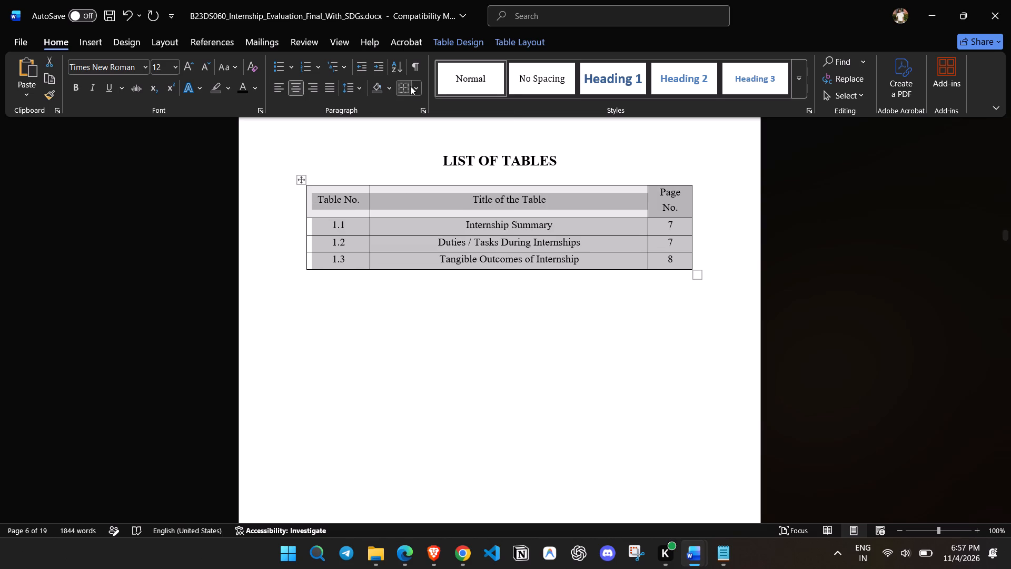
Remove all borders from the List of Tables table.
click(417, 90)
click(422, 184)
click(559, 234)
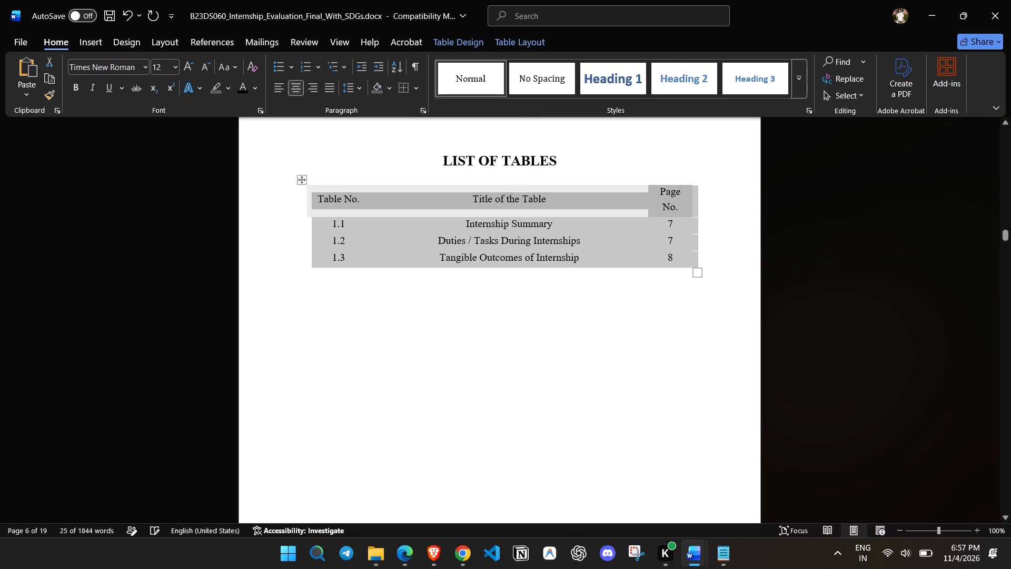
Widen the Page No. column of the List of Tables table so its header fits on one line.
click(690, 187)
click(693, 188)
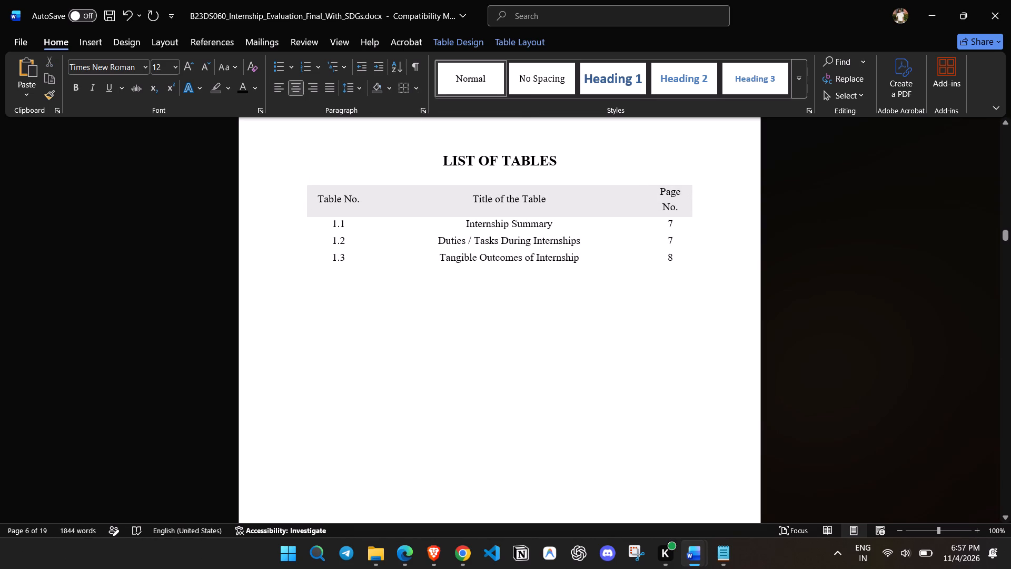
drag(692, 188, 700, 191)
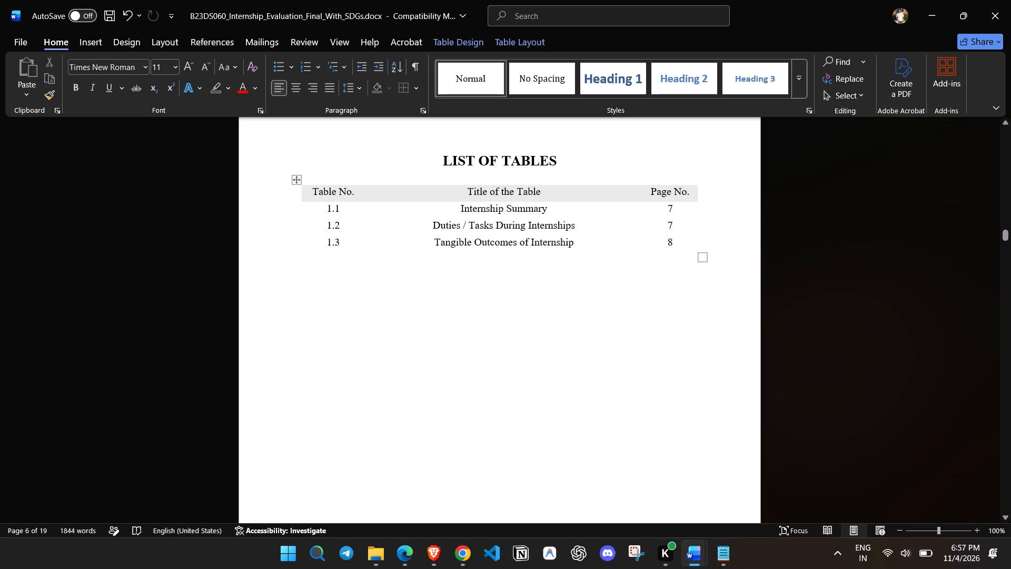
Make the List of Tables table's header row bold and remove its background shading.
drag(692, 191, 335, 192)
click(74, 88)
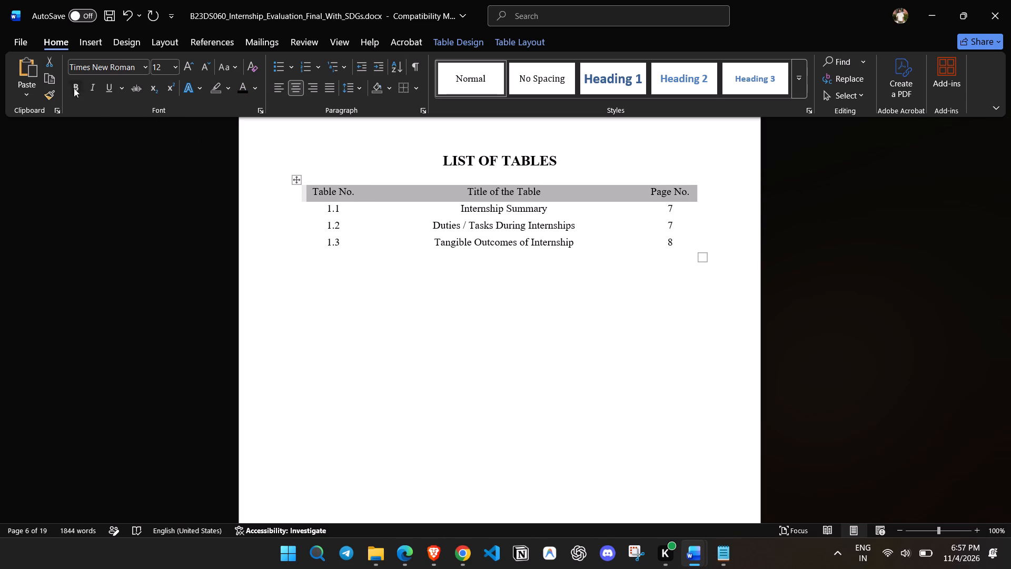
click(392, 87)
click(402, 308)
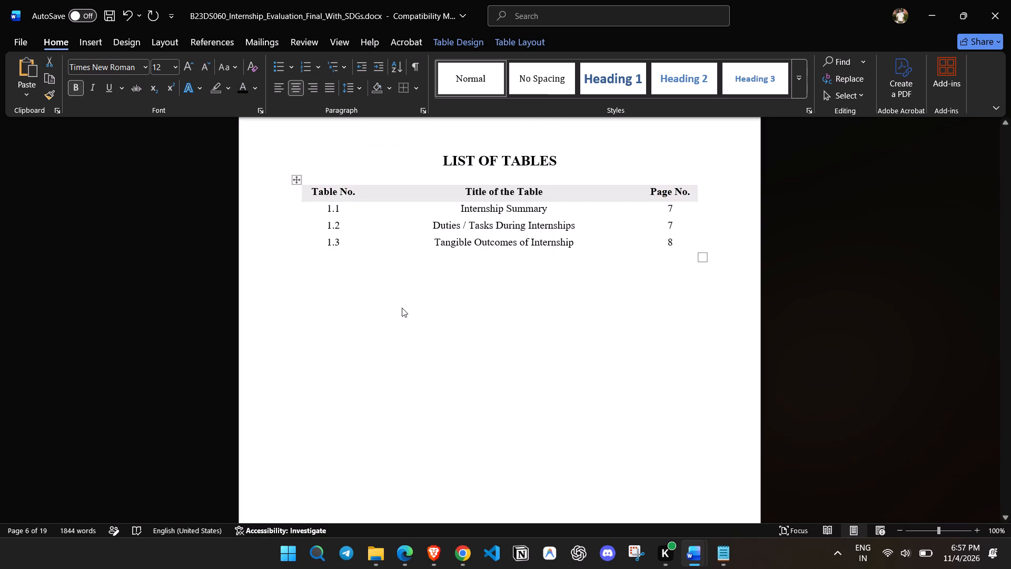
click(611, 224)
Insert a line break after the LIST OF TABLES heading.
click(591, 157)
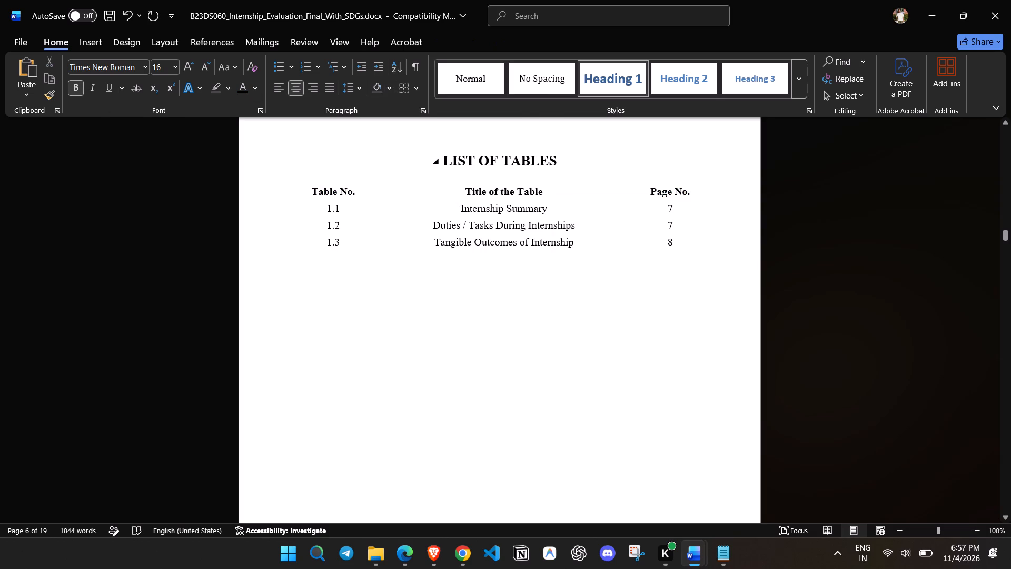
key(shift+Return)
Change the font colour of all text in the document to black.
scroll(601, 276, down, 20)
scroll(601, 276, down, 1)
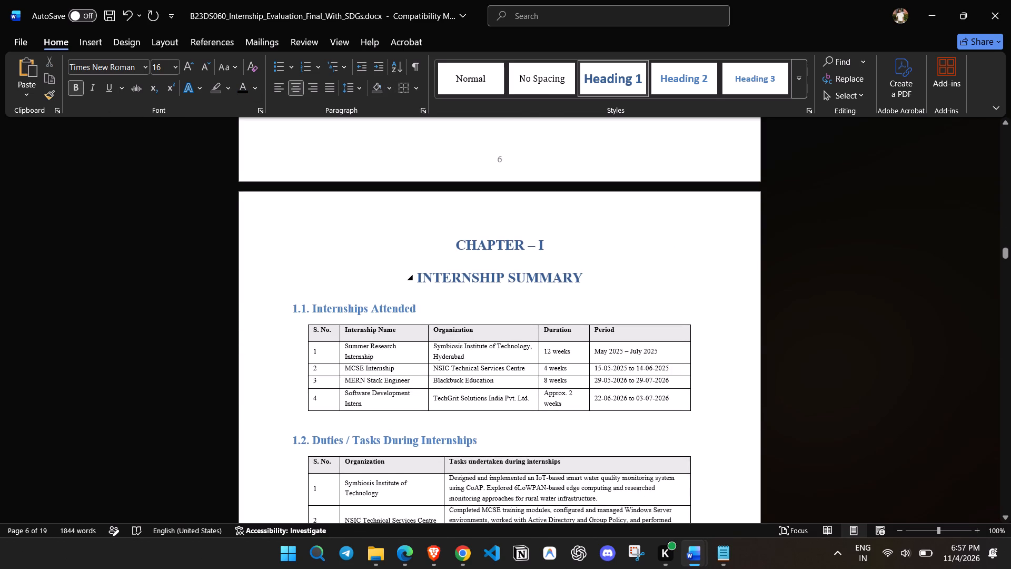
scroll(594, 281, down, 2)
click(588, 252)
key(ctrl+a)
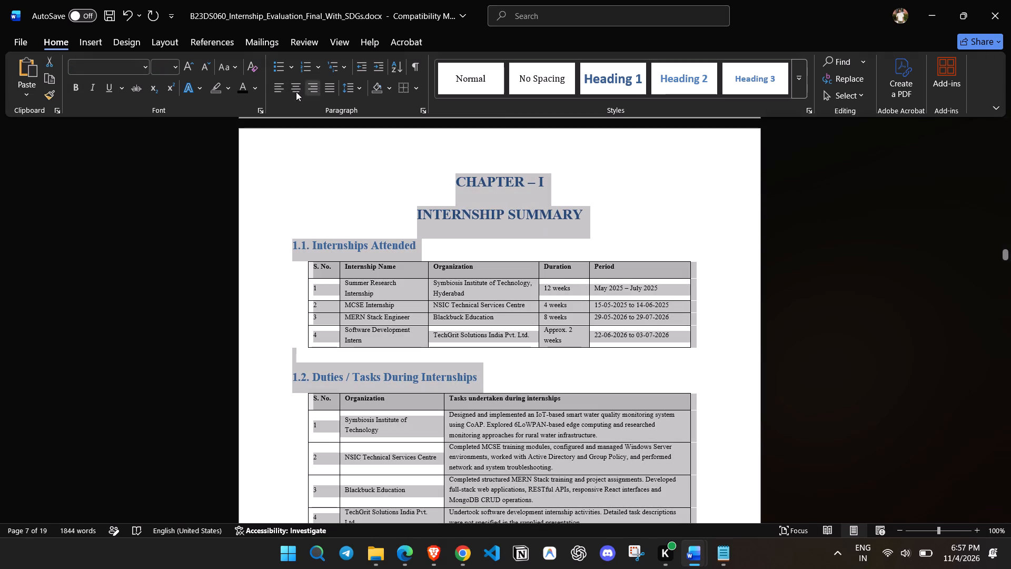
click(247, 87)
click(609, 197)
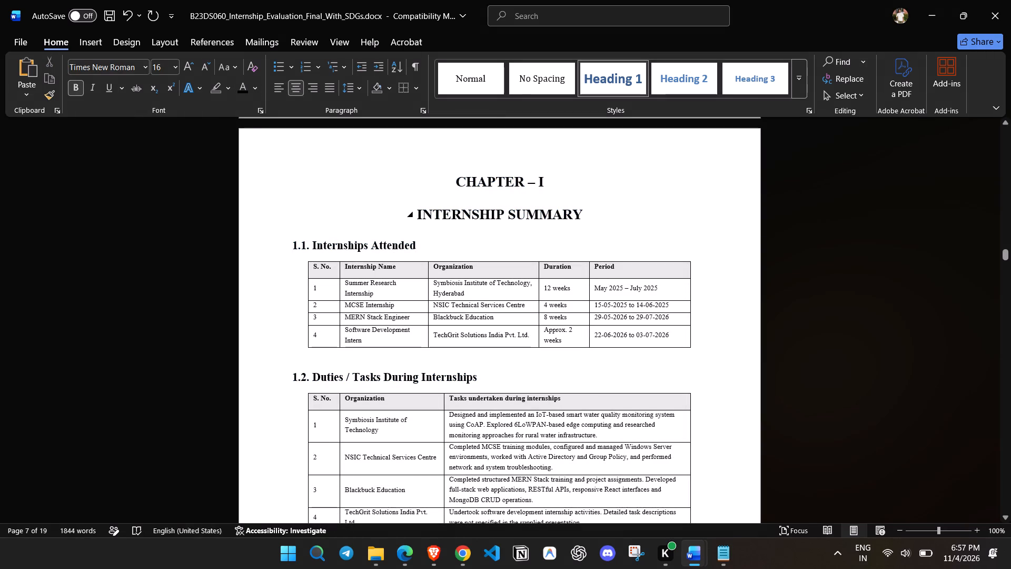
Set all text in the table under 1.2. Duties / Tasks During Internships to 10 pt.
click(389, 249)
click(442, 252)
scroll(445, 250, down, 5)
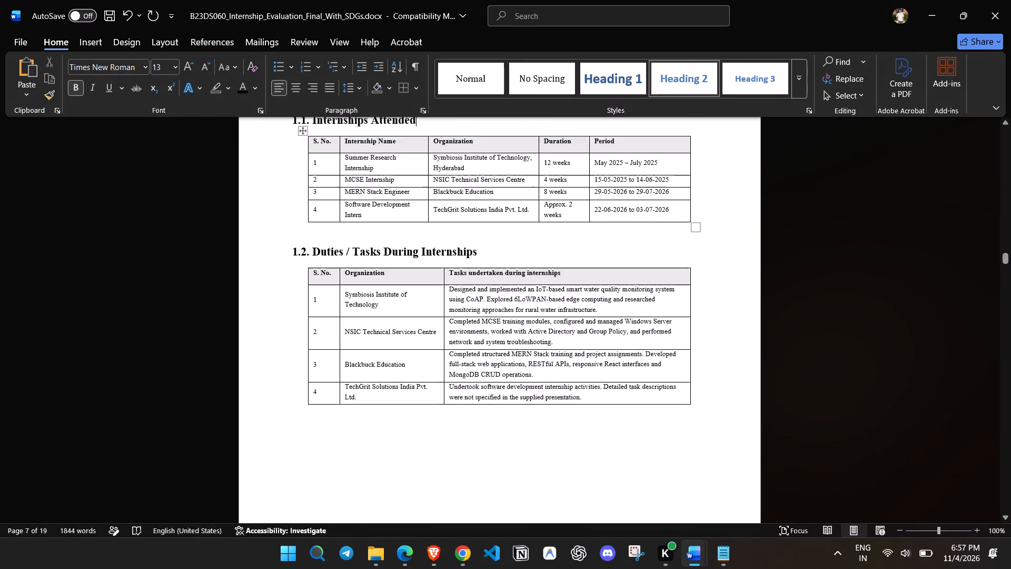
scroll(508, 255, down, 7)
scroll(509, 252, up, 6)
click(535, 269)
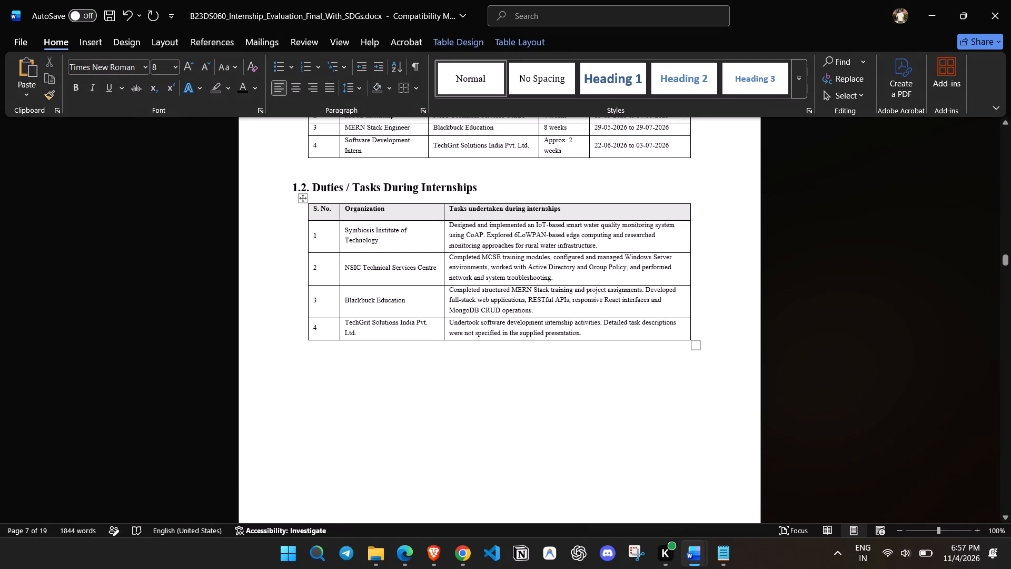
drag(590, 334, 319, 214)
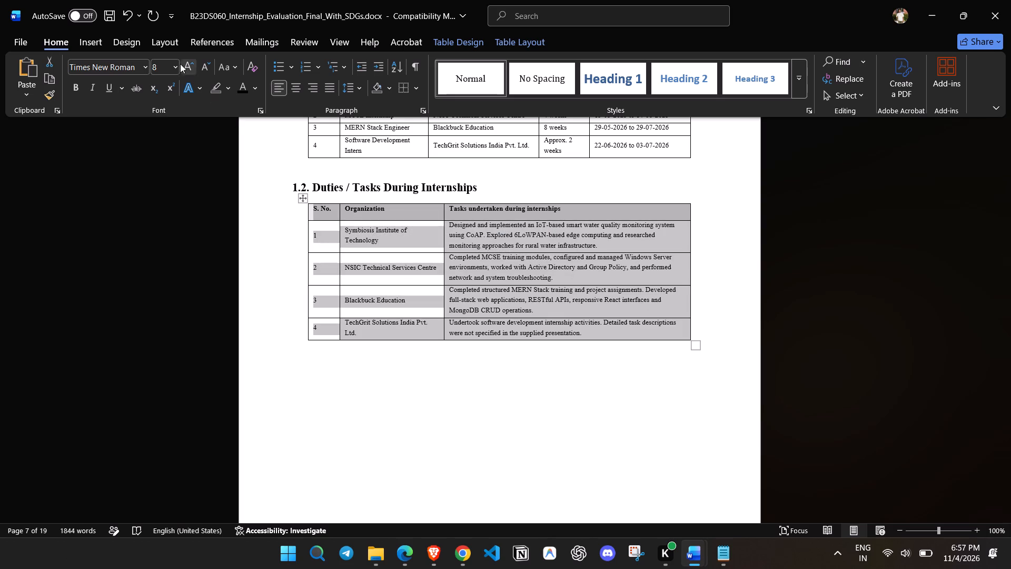
click(177, 61)
click(156, 117)
Set all text in the table under 1.1. Internships Attended to 10 pt.
scroll(450, 234, up, 4)
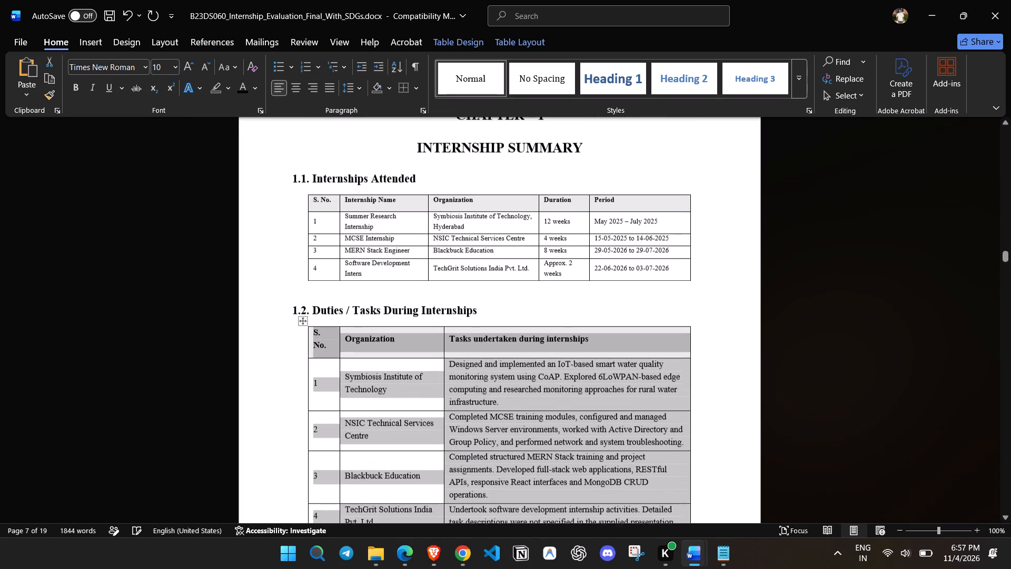
drag(672, 276, 284, 202)
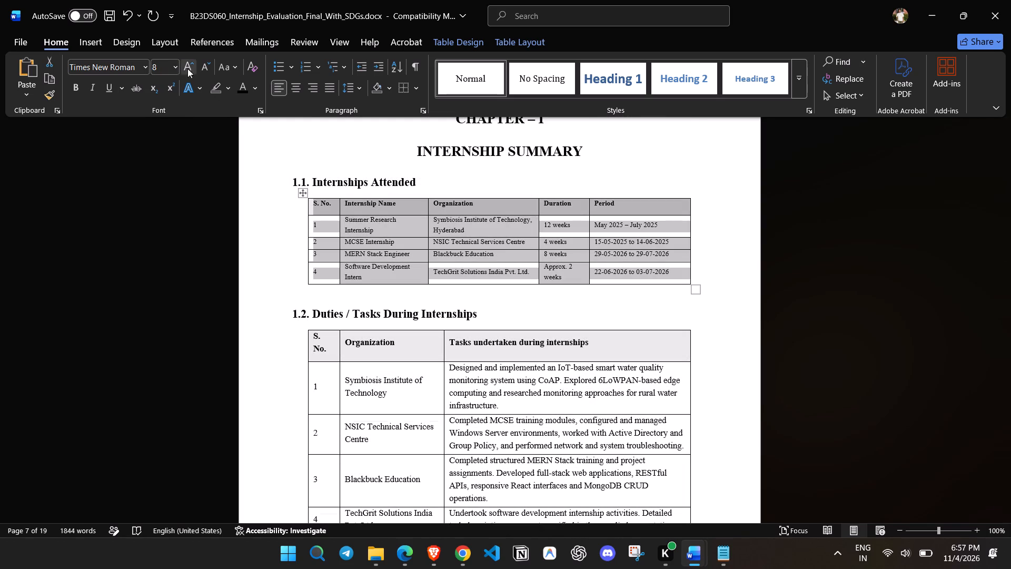
click(176, 66)
click(163, 120)
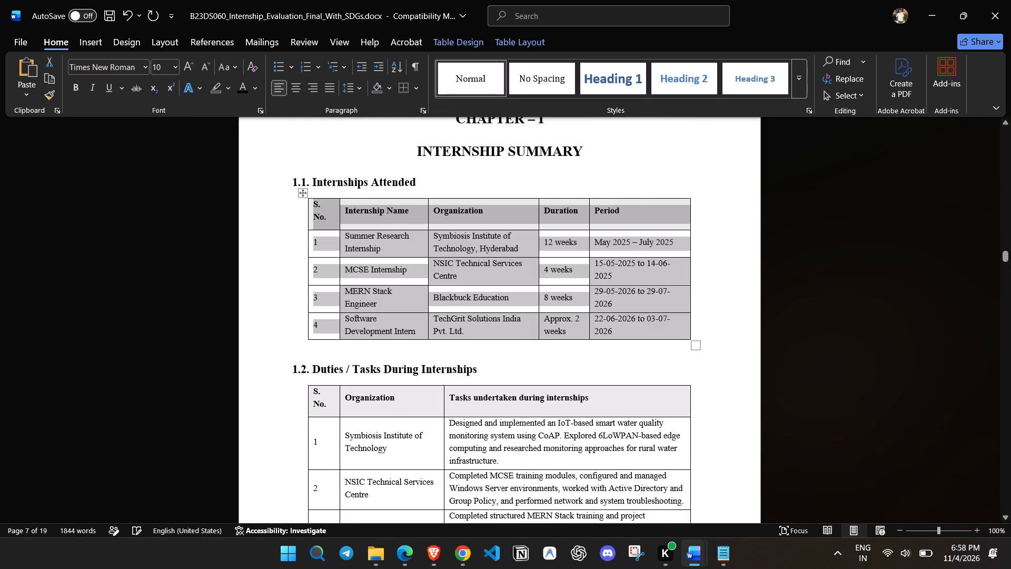
click(427, 176)
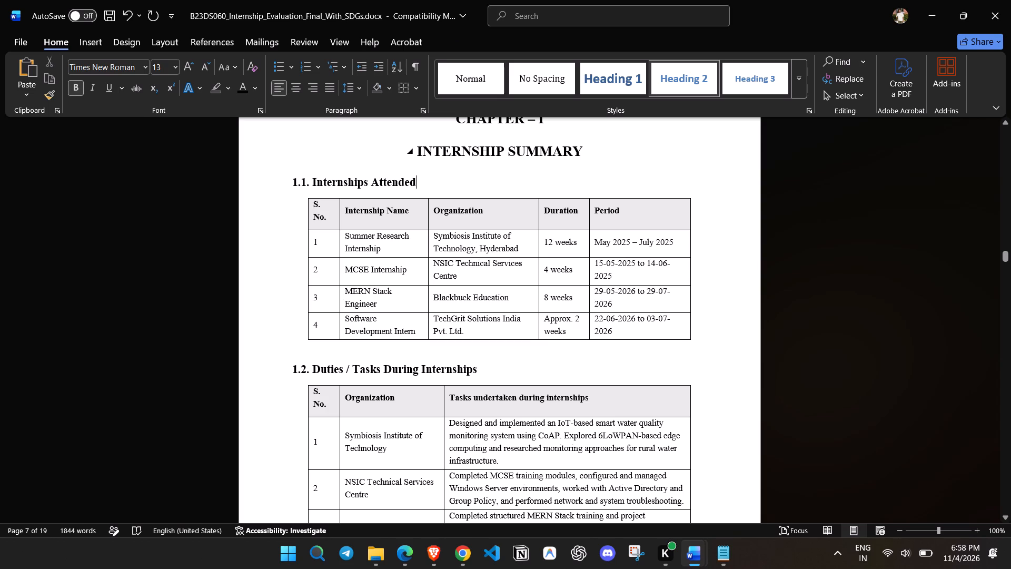
Increase all text in the table under 1.3. Tangible Outcomes of Internship to 10 pt.
scroll(534, 257, down, 1)
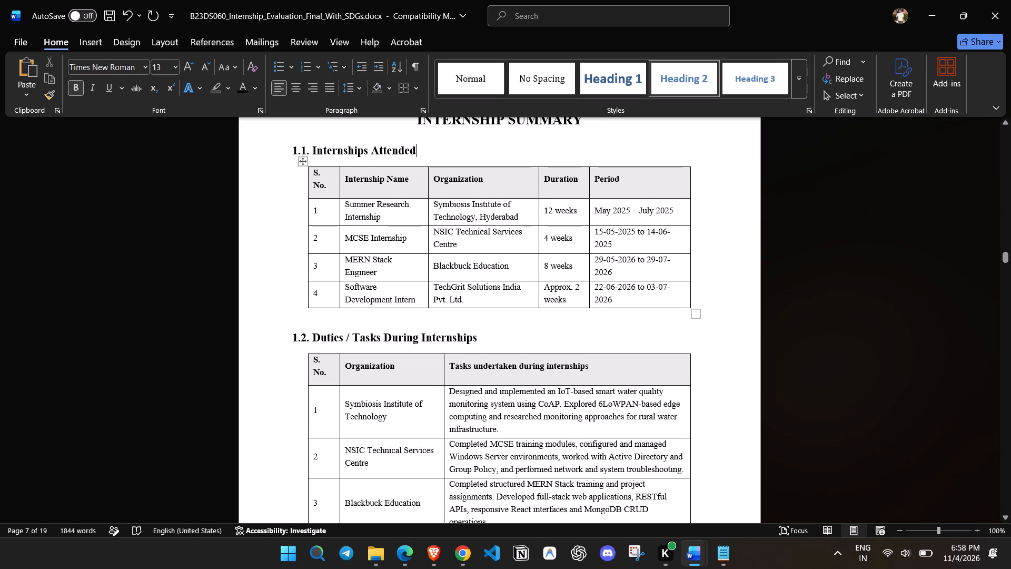
scroll(538, 269, down, 15)
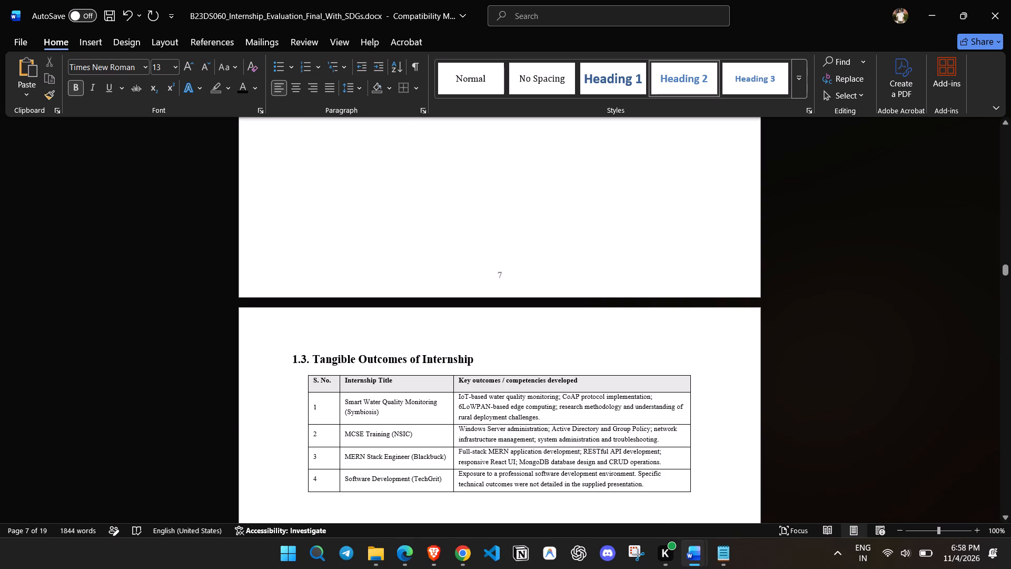
scroll(553, 270, down, 3)
scroll(606, 331, down, 2)
drag(647, 329, 573, 317)
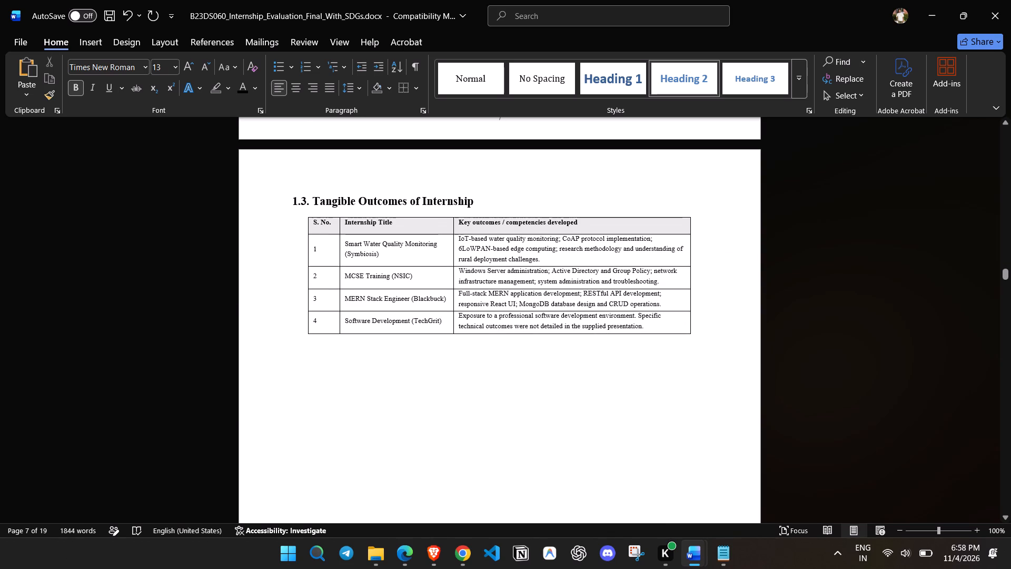
drag(573, 317, 314, 227)
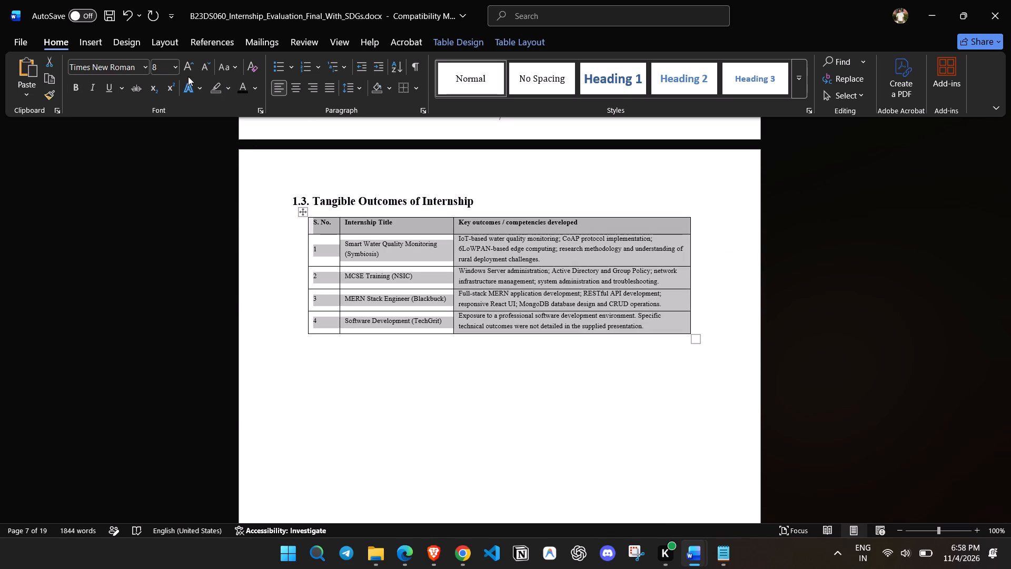
click(186, 64)
click(186, 64)
click(531, 210)
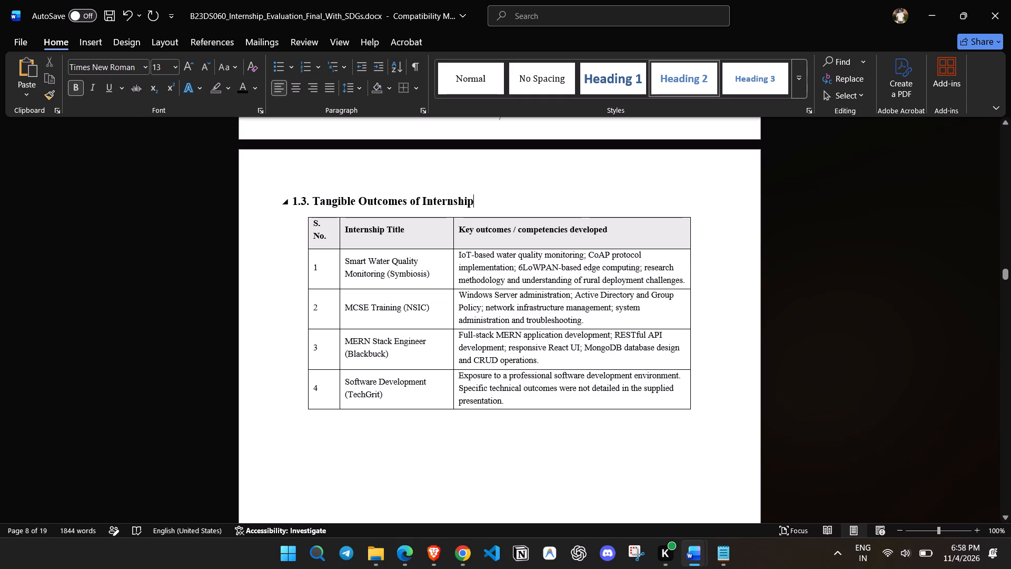
Increase the body text under the INTERNSHIP–2 MCSE training heading to 12 pt, including the dates and duration.
scroll(519, 319, down, 3)
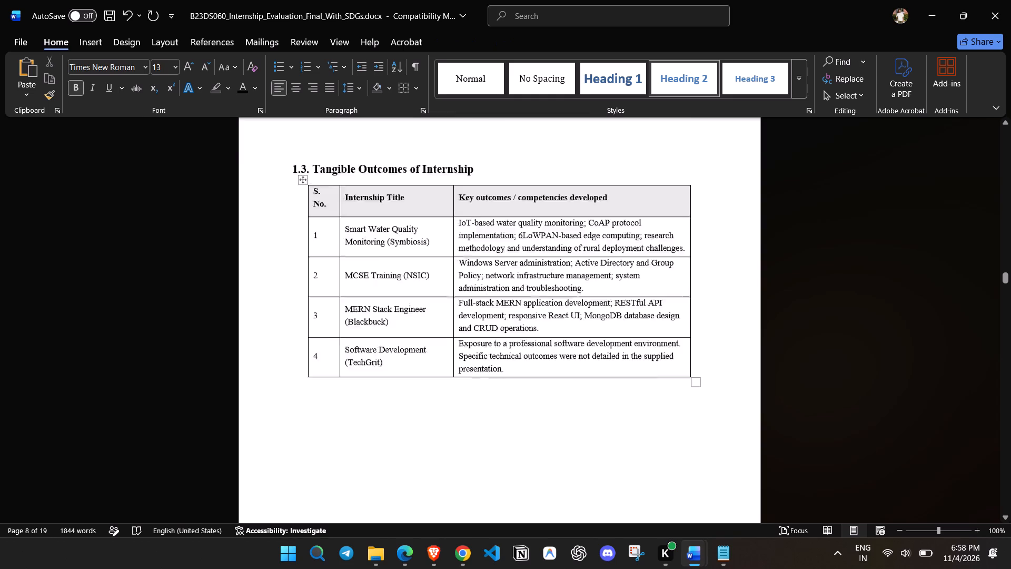
scroll(519, 320, down, 20)
scroll(435, 305, down, 1)
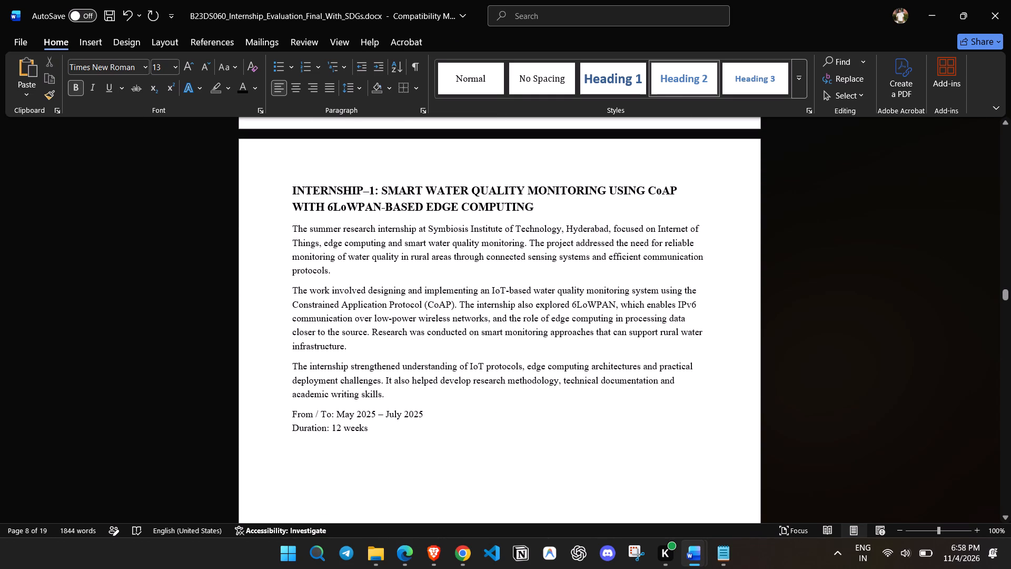
scroll(385, 321, down, 3)
scroll(432, 329, down, 16)
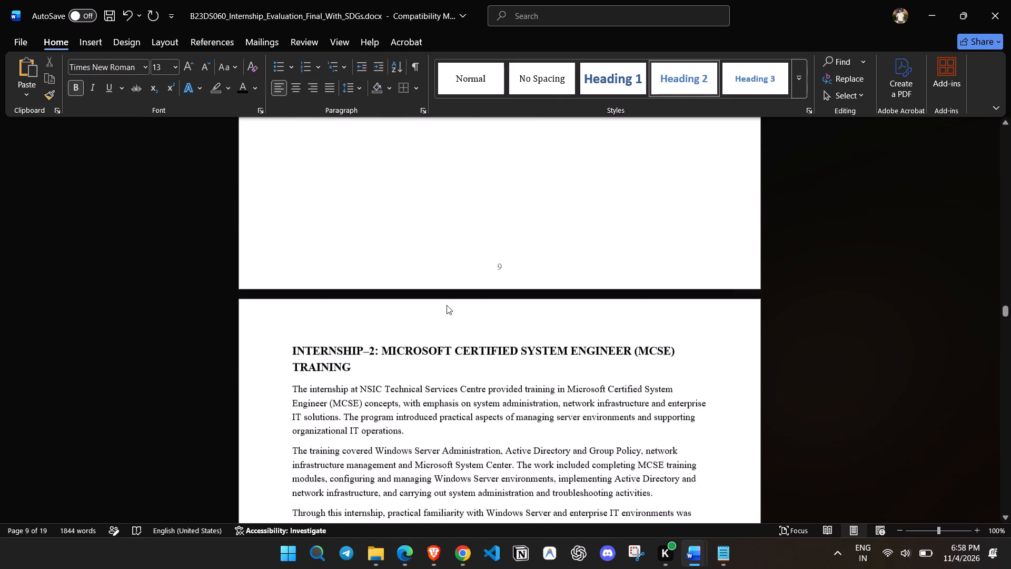
scroll(447, 305, down, 6)
click(422, 332)
drag(393, 381, 323, 291)
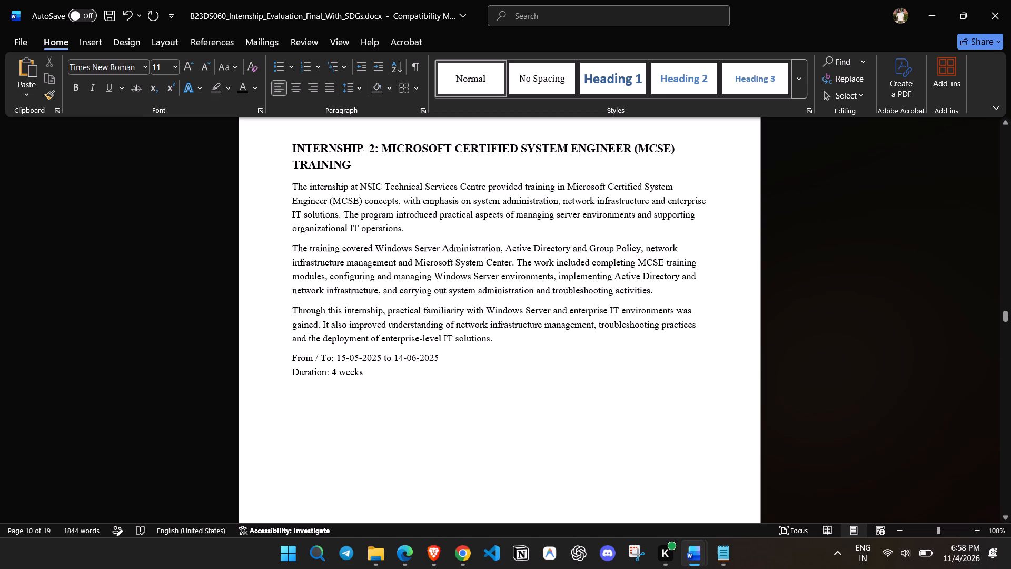
drag(323, 291, 292, 190)
click(187, 65)
Increase the body text under the INTERNSHIP–1 smart water quality monitoring heading to 12 pt, including the dates and duration.
scroll(353, 245, up, 12)
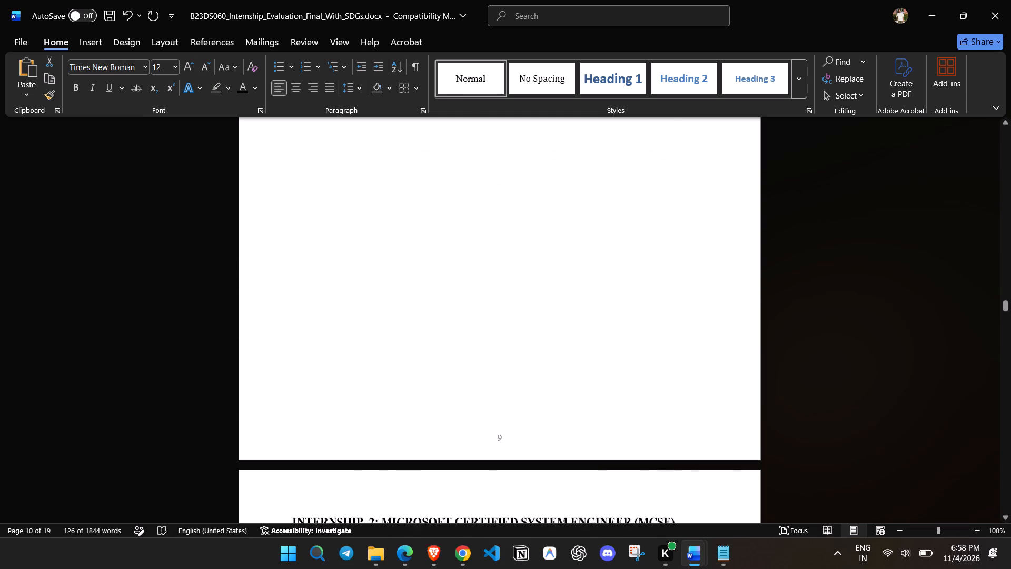
scroll(377, 203, up, 8)
drag(409, 268, 292, 170)
scroll(334, 170, up, 4)
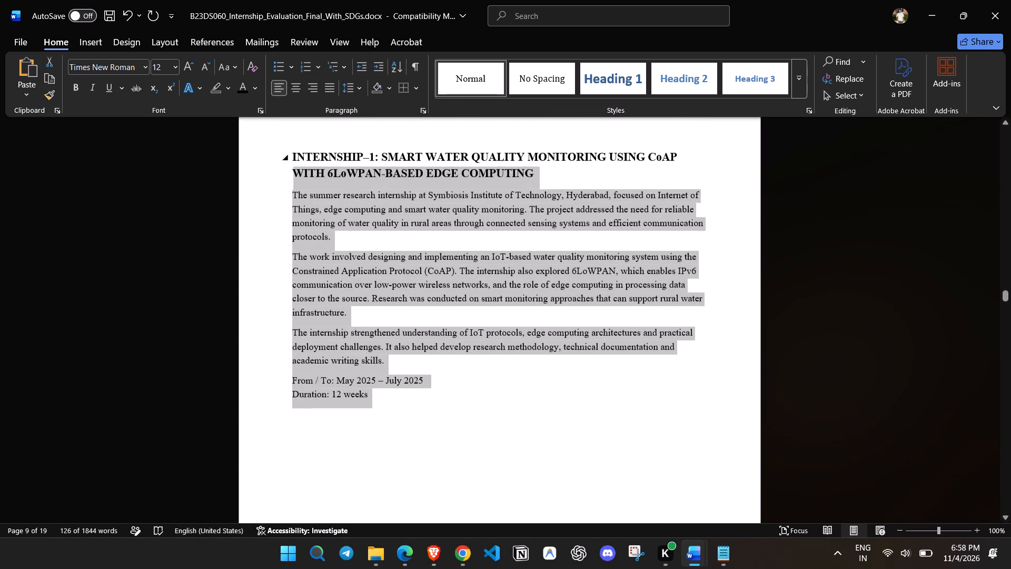
drag(292, 170, 293, 198)
click(186, 66)
Increase the body text under the INTERNSHIP–3 MERN Stack Engineer heading to 12 pt, including the dates and duration.
scroll(437, 266, down, 9)
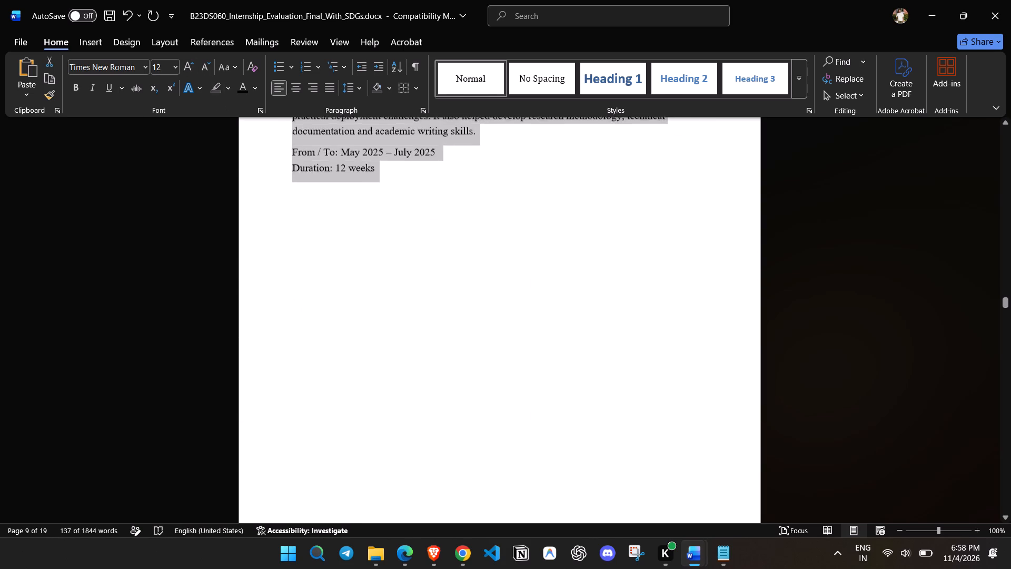
scroll(450, 263, down, 20)
scroll(450, 263, down, 20)
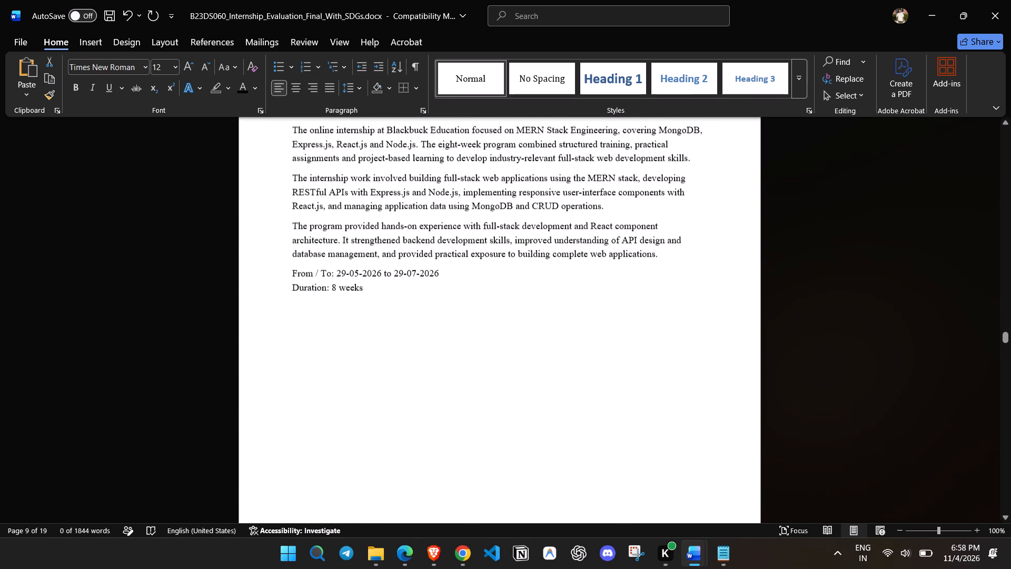
drag(383, 291, 301, 222)
scroll(362, 258, up, 3)
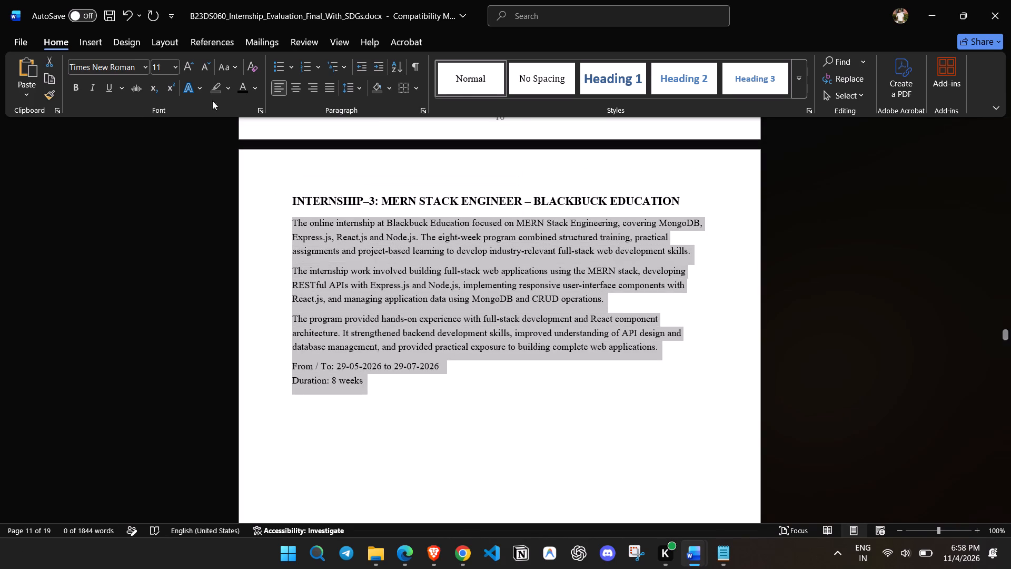
click(184, 63)
Increase the body text under the INTERNSHIP–4 TechGrit software development heading to 12 pt, including the dates and duration.
scroll(500, 385, down, 20)
scroll(500, 385, down, 2)
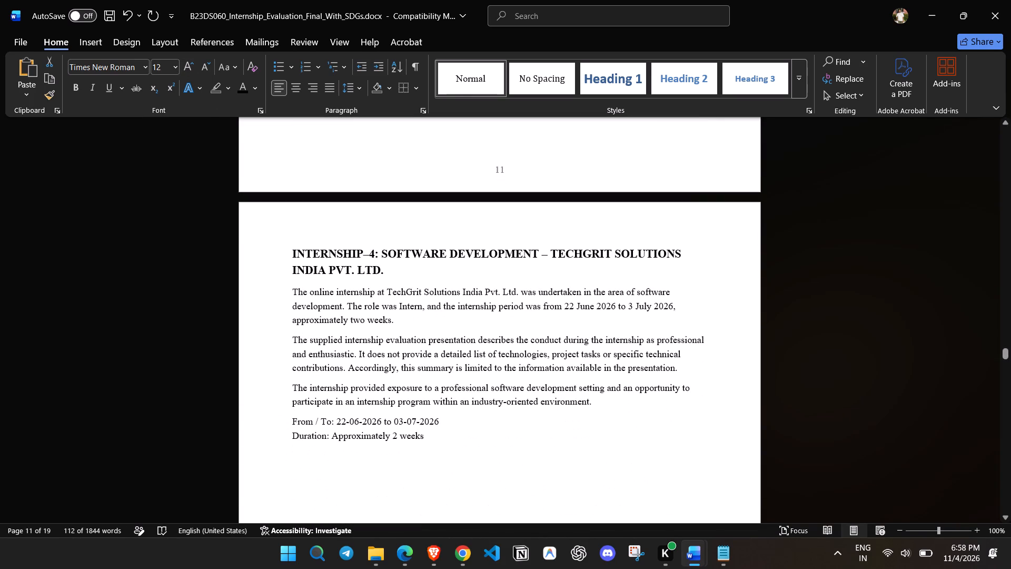
scroll(467, 369, down, 1)
drag(441, 406, 302, 258)
click(187, 65)
scroll(433, 261, down, 20)
scroll(433, 261, down, 5)
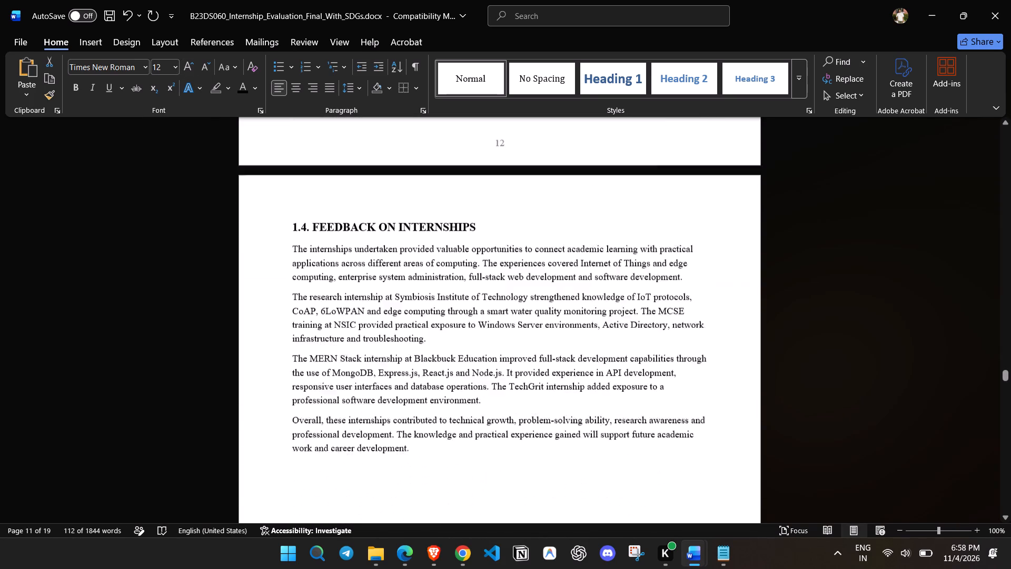
Increase all body paragraphs under the 1.4. FEEDBACK ON INTERNSHIPS heading to 12 pt.
drag(422, 399, 300, 202)
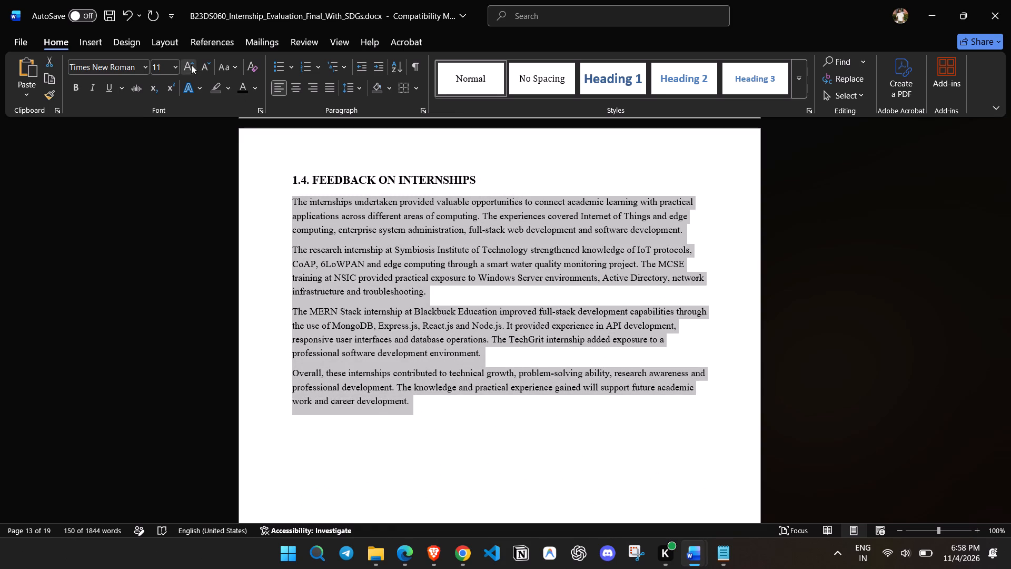
click(191, 65)
Increase all text below the 1.5. SDGs FOR ONLINE AND OFFLINE INTERNSHIPS heading to 12 pt, from the introduction through Internship 4.
scroll(400, 273, down, 20)
scroll(400, 273, down, 1)
scroll(454, 342, down, 4)
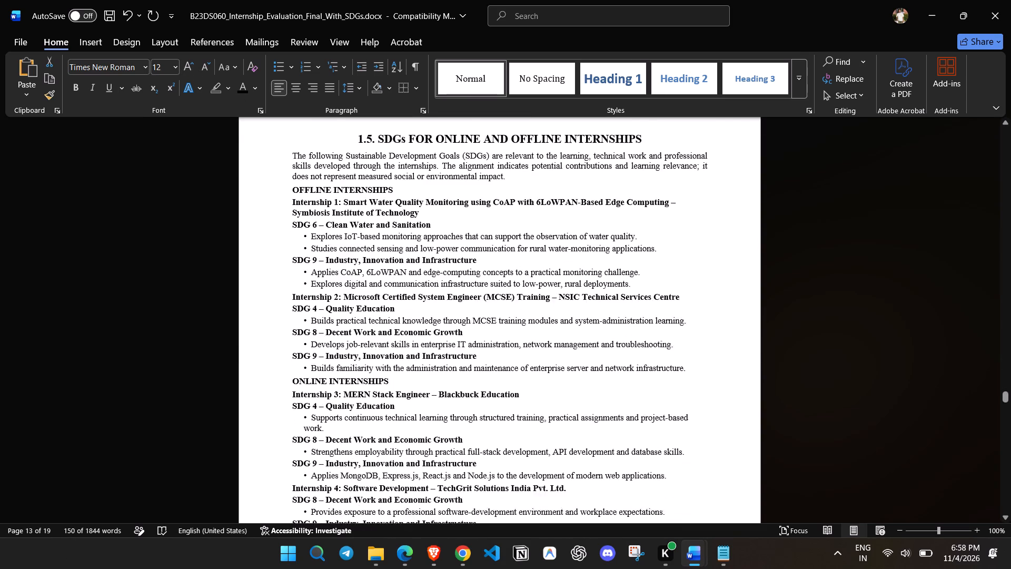
scroll(454, 346, down, 7)
drag(490, 332, 385, 290)
scroll(401, 307, up, 4)
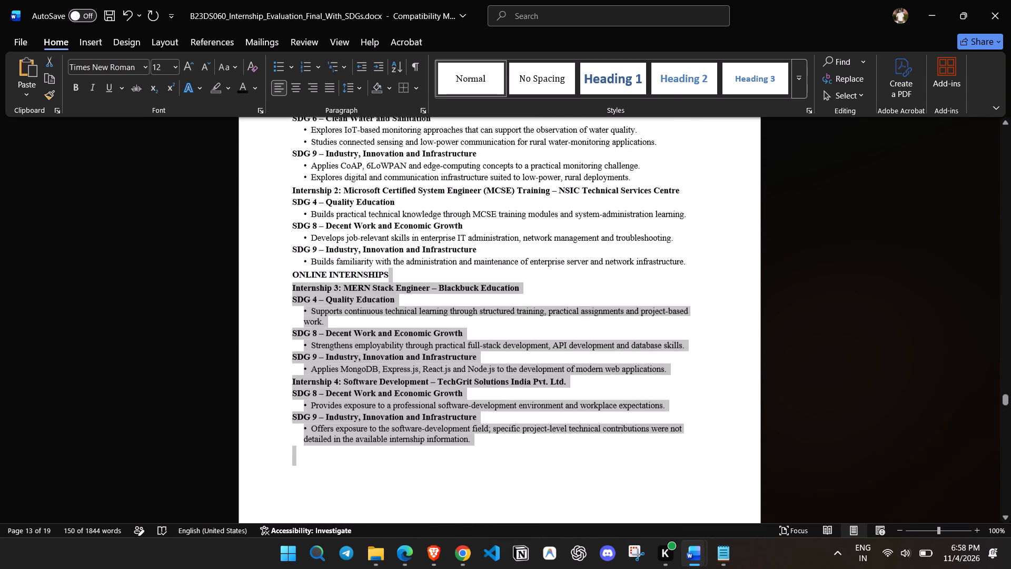
drag(385, 290, 298, 259)
scroll(374, 282, up, 6)
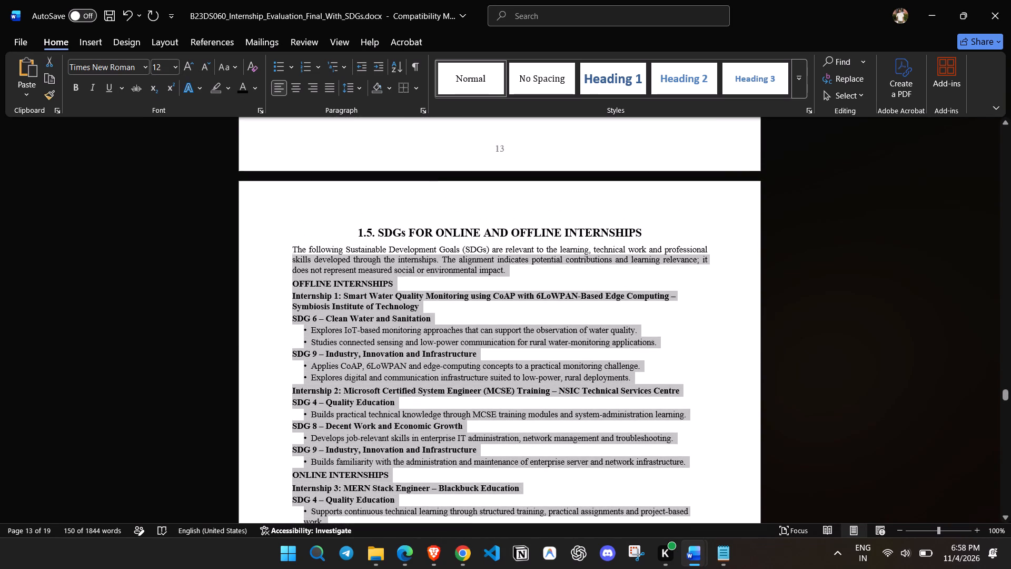
drag(298, 259, 295, 250)
double_click(185, 62)
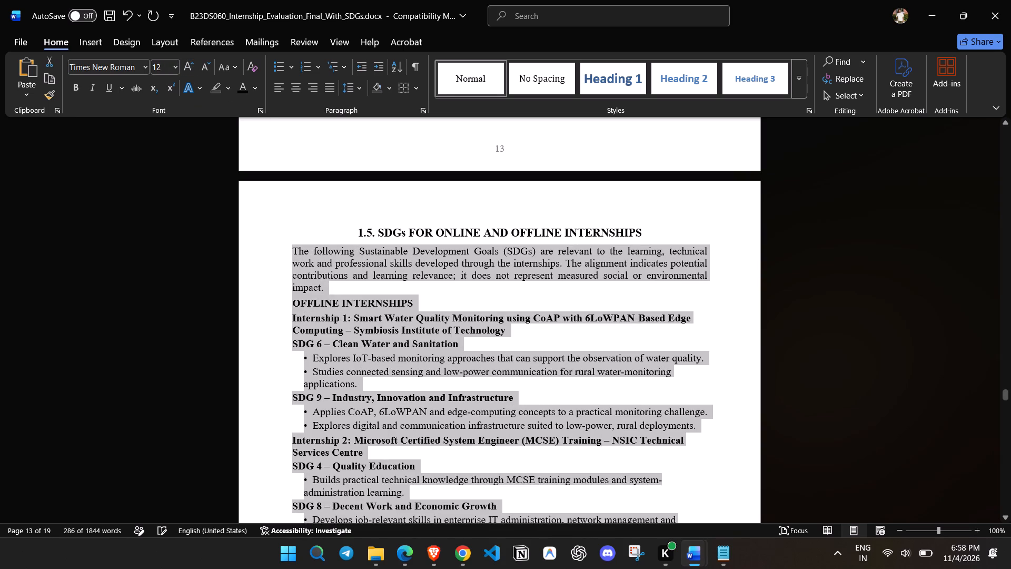
Remove the centring from the 1.5. SDGs FOR ONLINE AND OFFLINE INTERNSHIPS heading so it is left-aligned.
click(358, 230)
key(BackSpace)
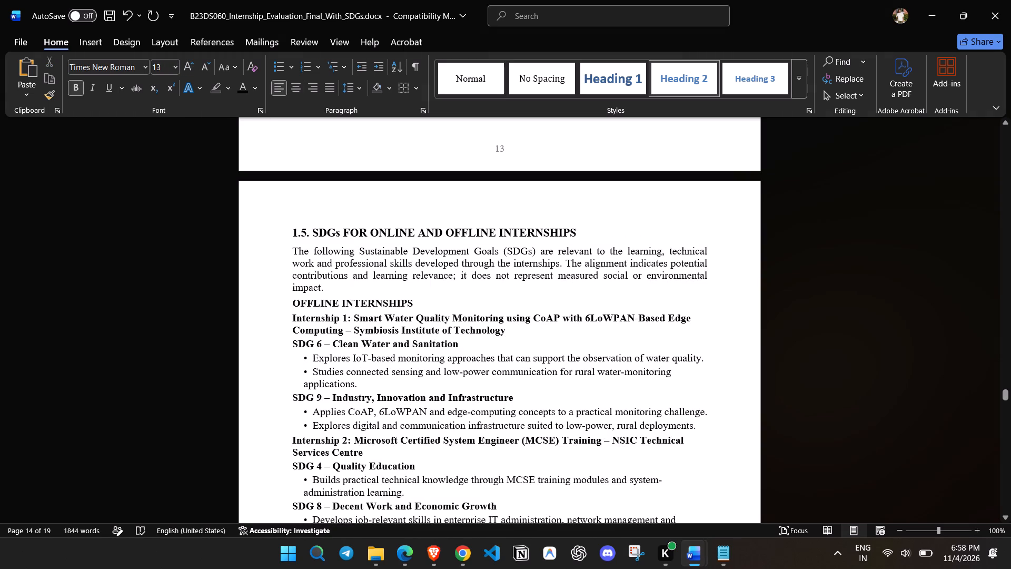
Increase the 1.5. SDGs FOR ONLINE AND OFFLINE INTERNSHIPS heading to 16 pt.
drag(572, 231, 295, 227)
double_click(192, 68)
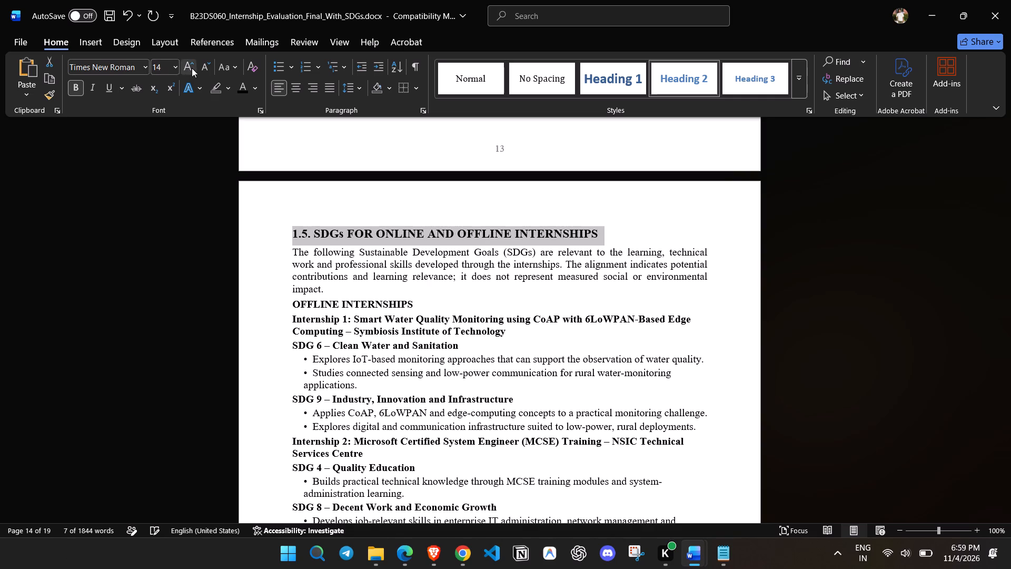
Increase the 1.4. FEEDBACK ON INTERNSHIPS heading to 14 pt.
scroll(478, 256, up, 20)
scroll(478, 256, up, 5)
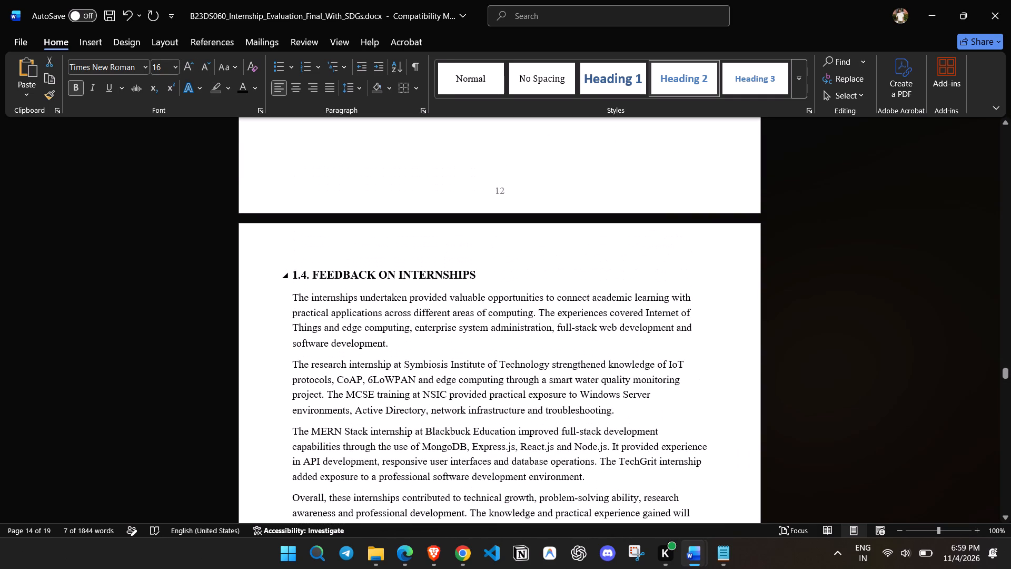
drag(481, 273, 295, 271)
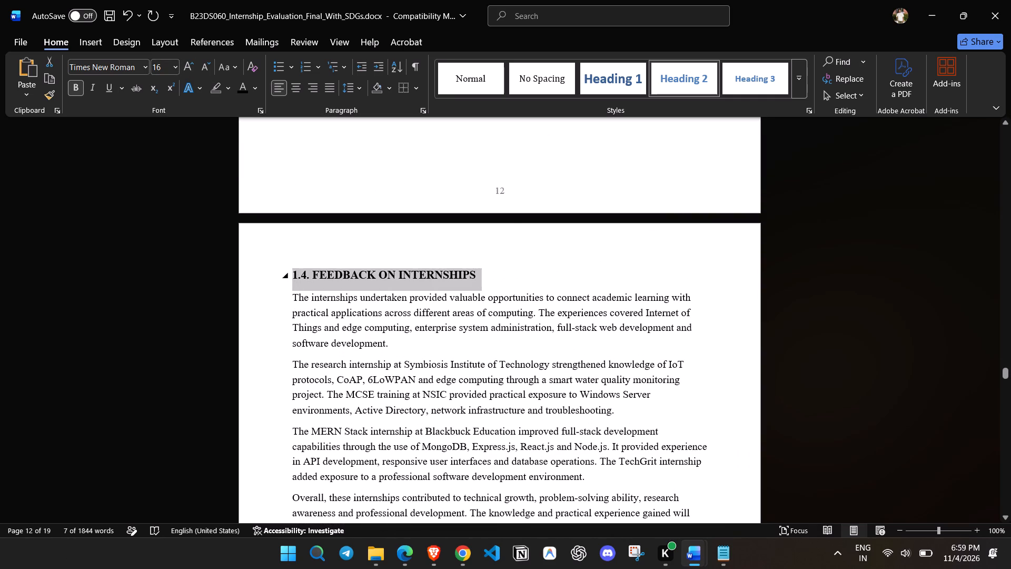
drag(295, 271, 294, 271)
click(189, 62)
Set the 1.5. SDGs FOR ONLINE AND OFFLINE INTERNSHIPS heading to 14 pt to match the 1.4 heading.
scroll(427, 325, down, 13)
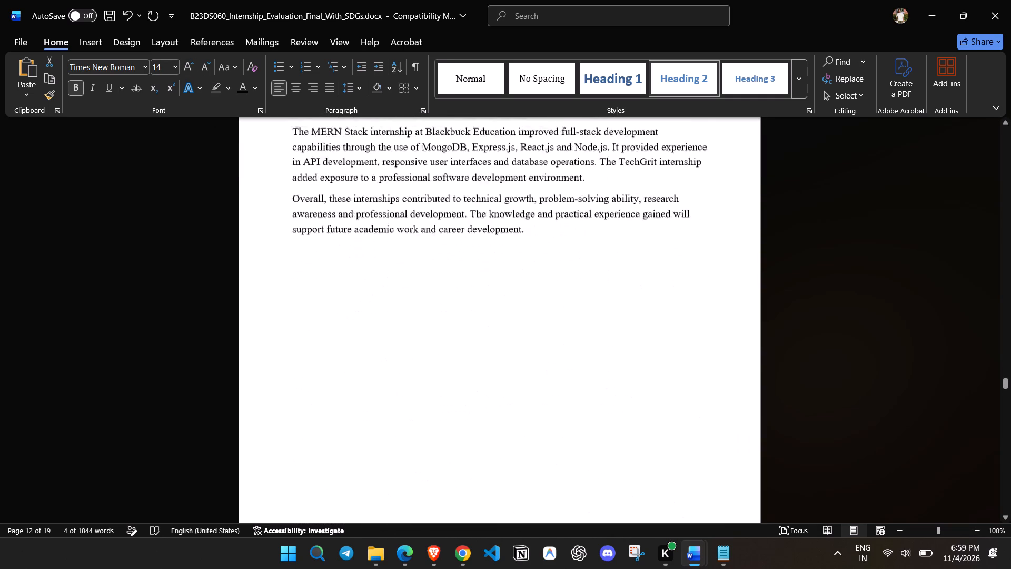
scroll(429, 327, down, 8)
drag(645, 352, 324, 348)
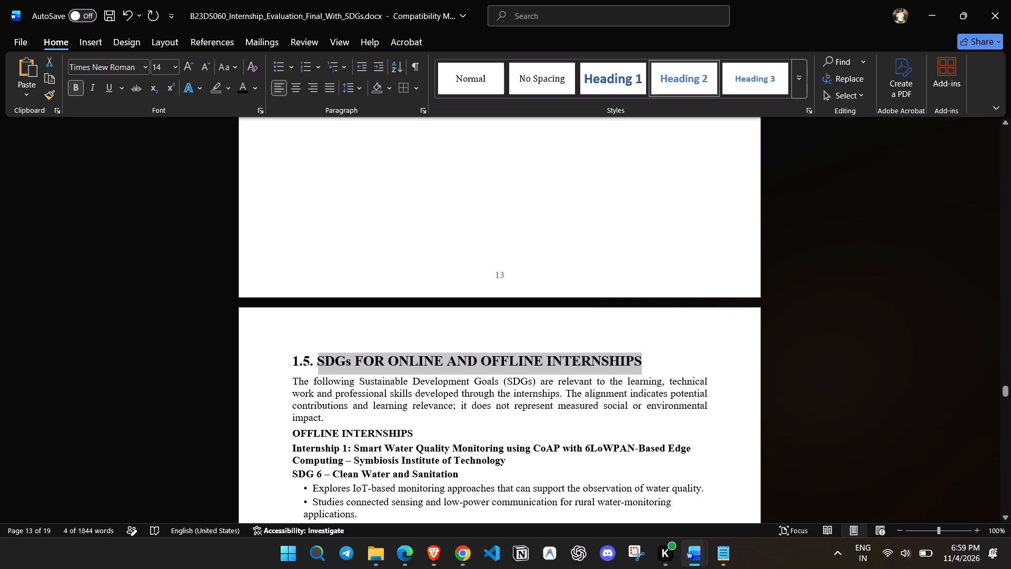
drag(324, 348, 291, 354)
click(197, 66)
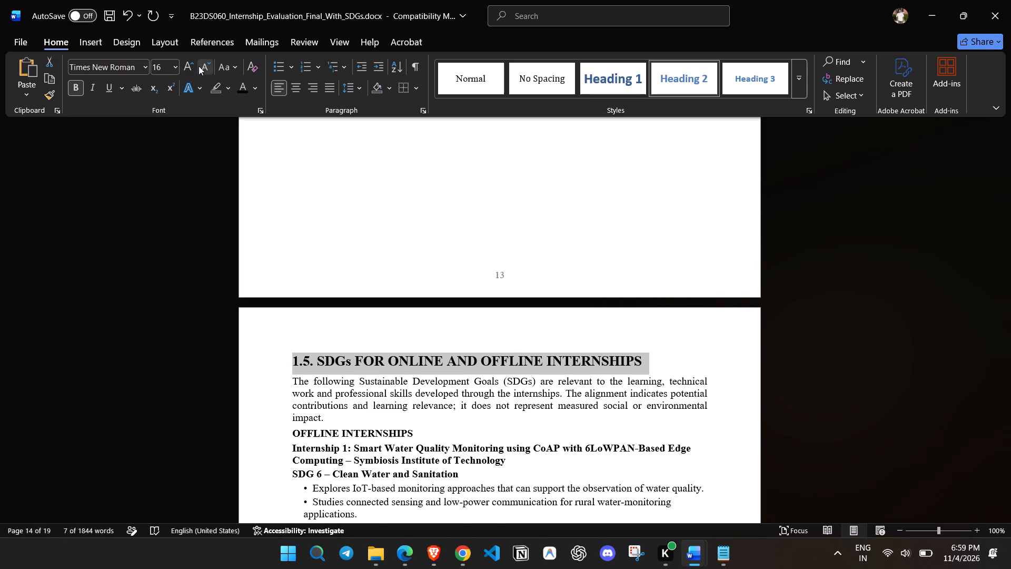
click(202, 68)
Increase the font size of the CHAPTER – II and INTERNSHIP CERTIFICATES title lines by one increment.
scroll(511, 288, down, 6)
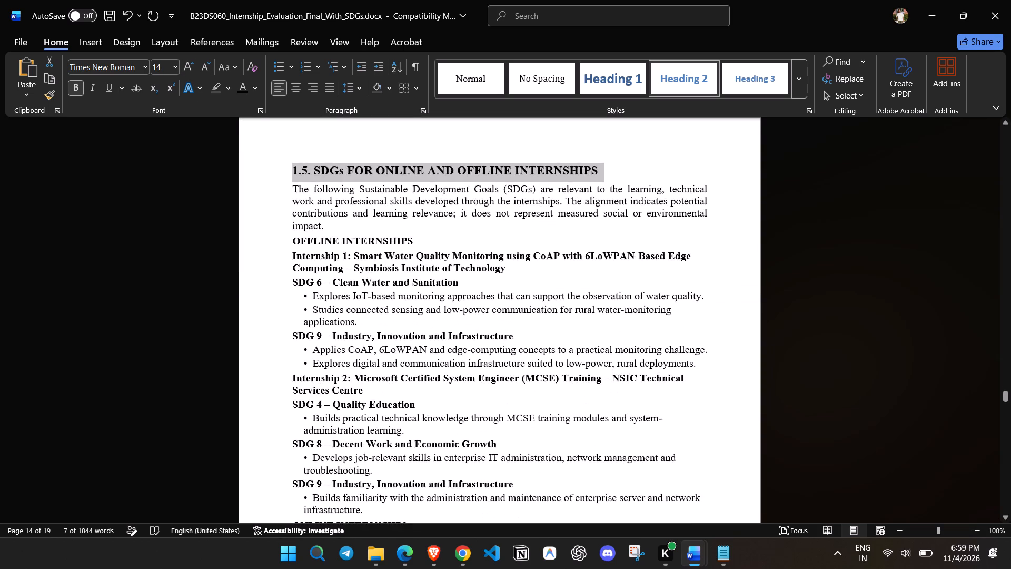
scroll(517, 287, down, 11)
scroll(478, 259, up, 3)
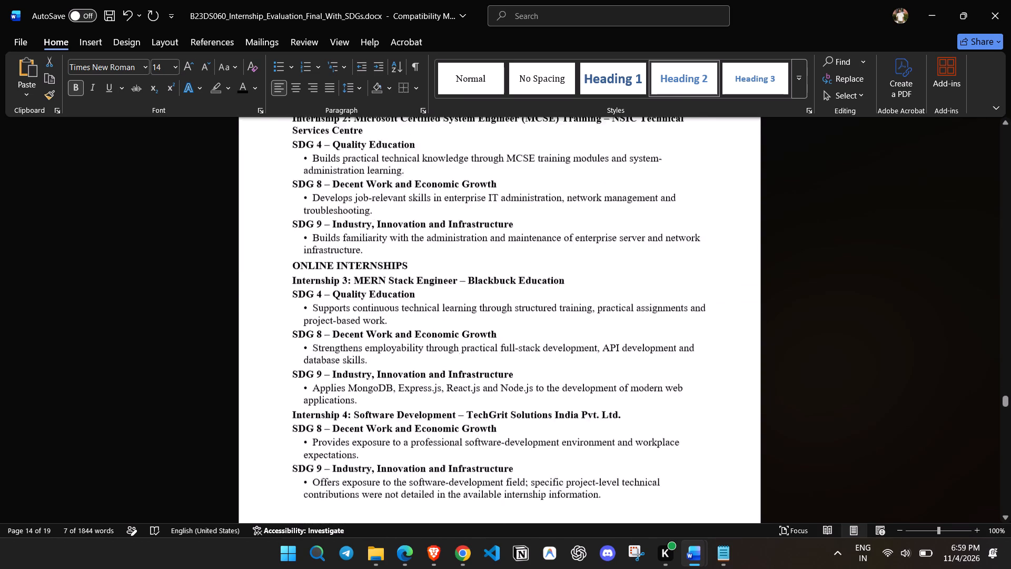
scroll(468, 273, up, 8)
scroll(475, 270, down, 20)
scroll(475, 270, down, 2)
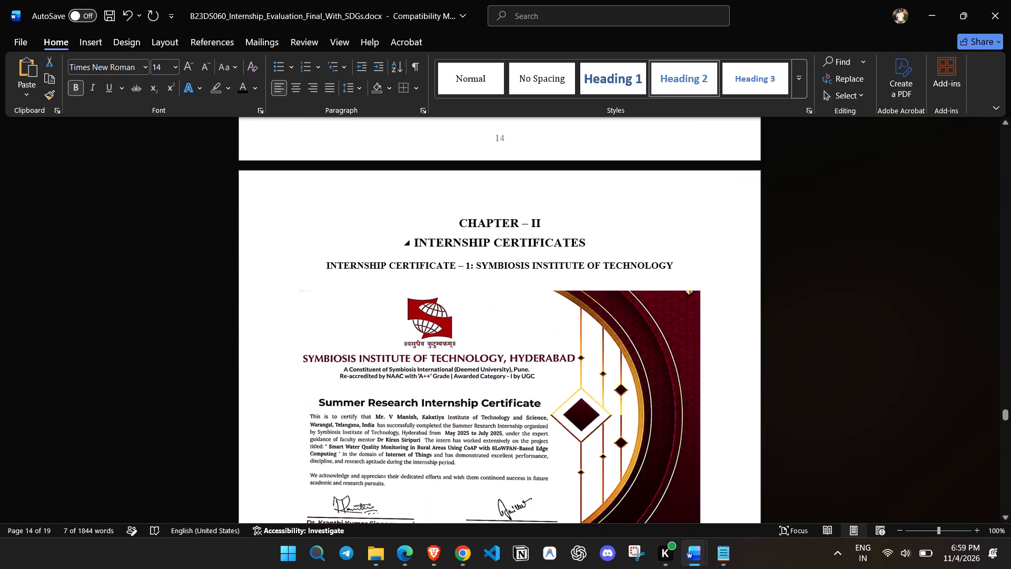
click(547, 220)
drag(587, 244, 472, 217)
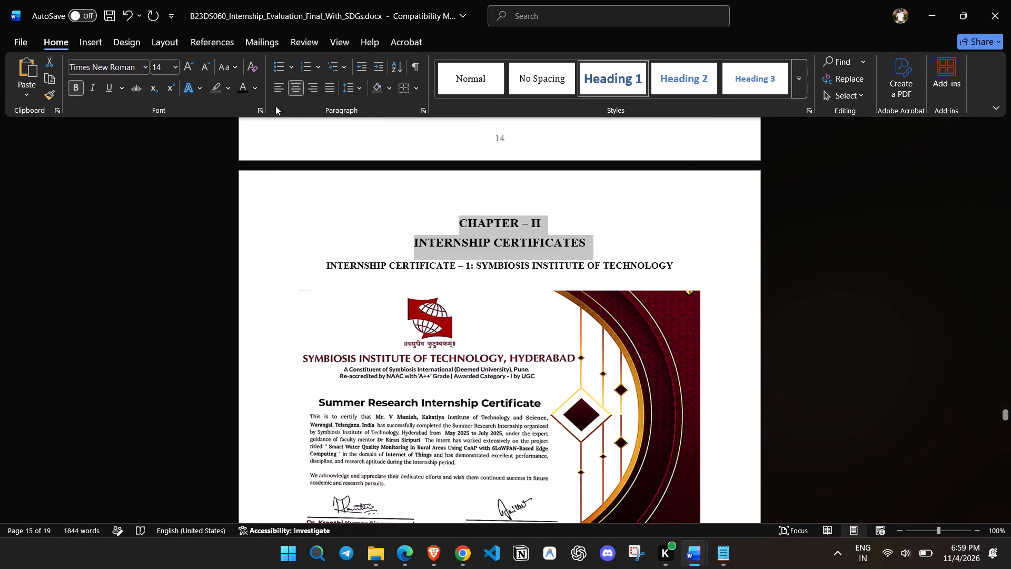
click(186, 67)
Set the INTERNSHIP CERTIFICATE – 1: SYMBIOSIS INSTITUTE OF TECHNOLOGY heading to 12 pt.
click(380, 274)
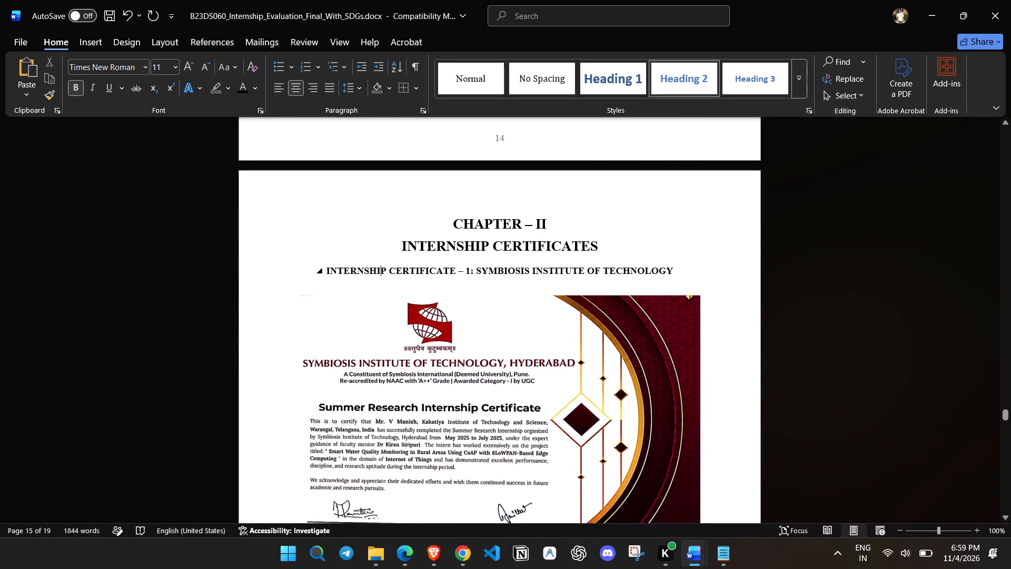
drag(676, 273, 351, 269)
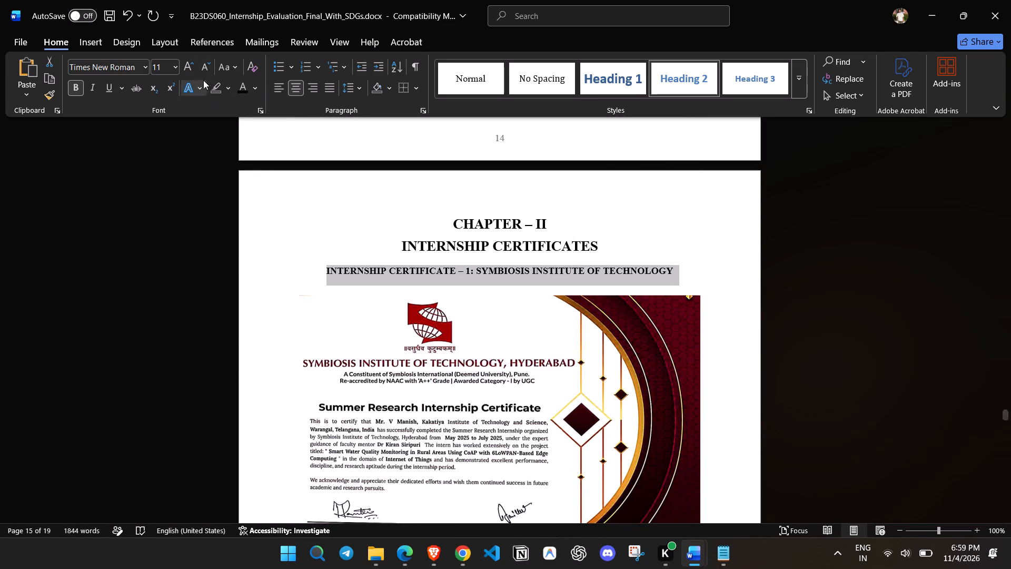
click(196, 68)
click(189, 69)
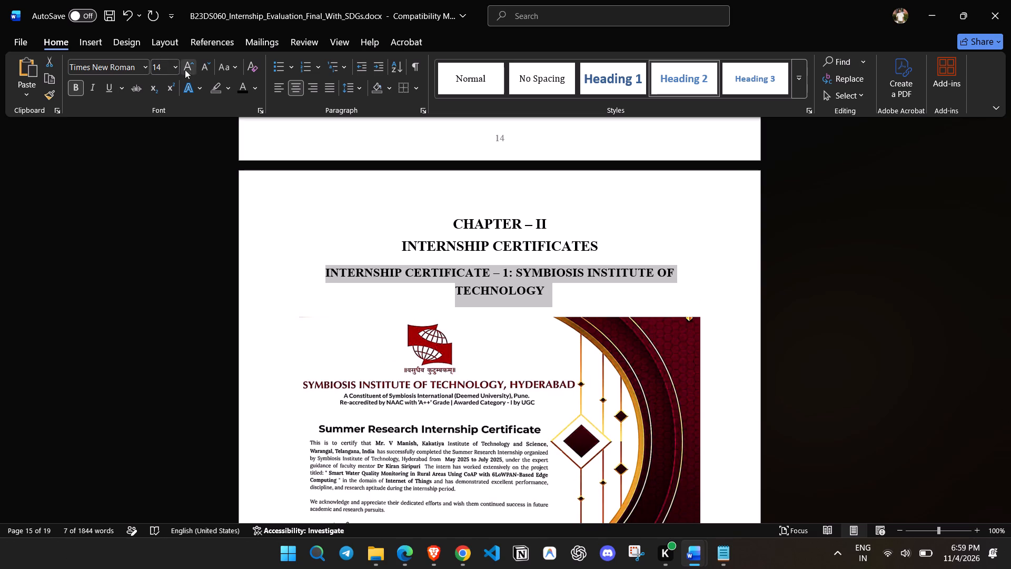
click(205, 67)
Increase the INTERNSHIP CERTIFICATE – 2: NSIC TECHNICAL SERVICES CENTRE heading to 12 pt.
scroll(514, 256, down, 6)
scroll(573, 262, up, 1)
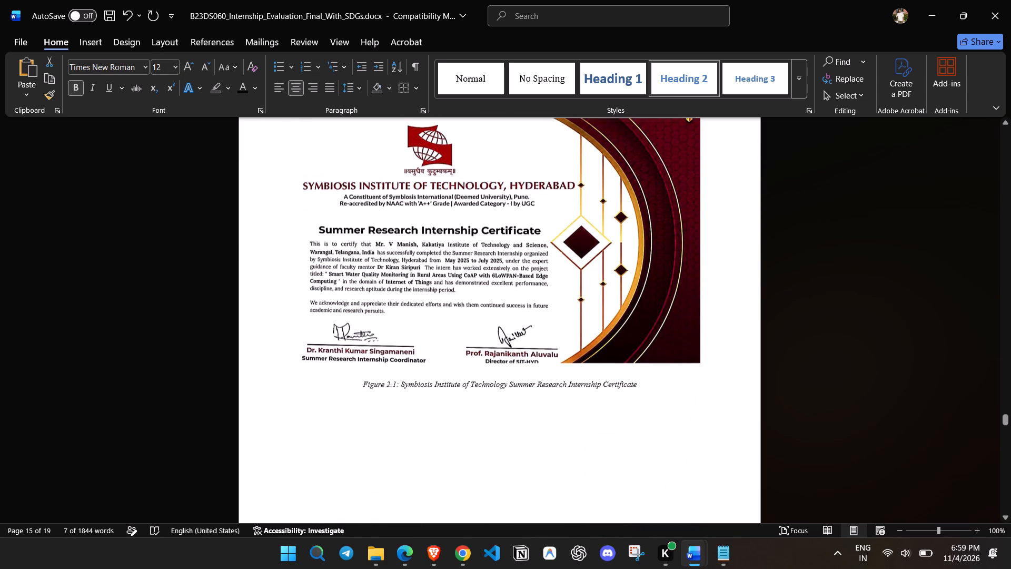
click(565, 291)
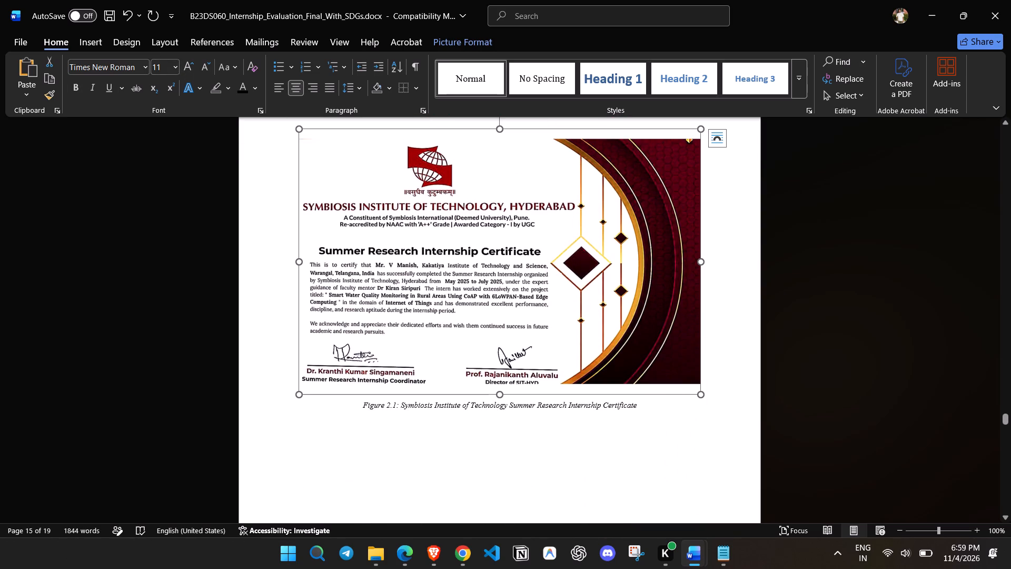
scroll(717, 250, down, 18)
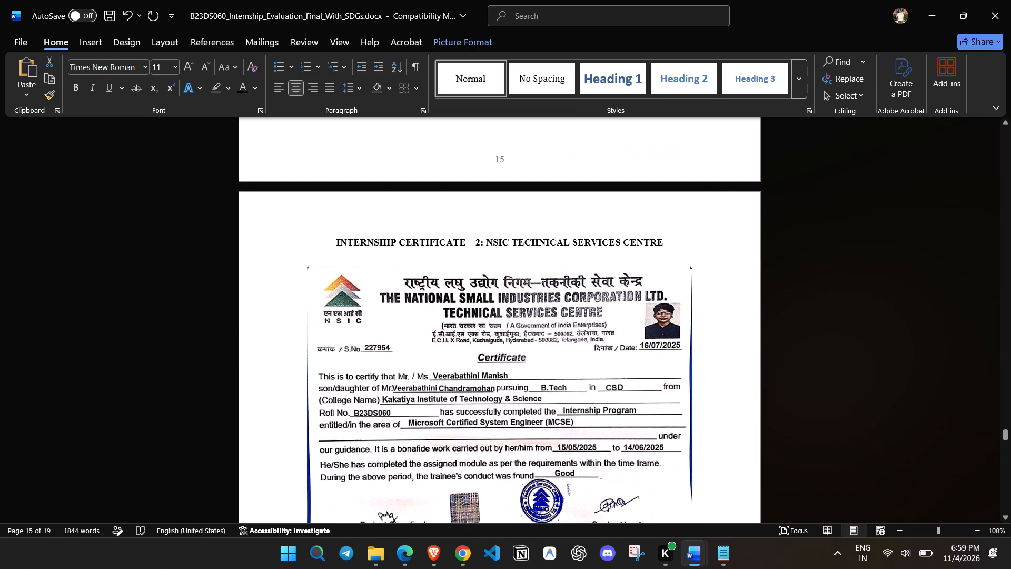
drag(669, 243, 335, 238)
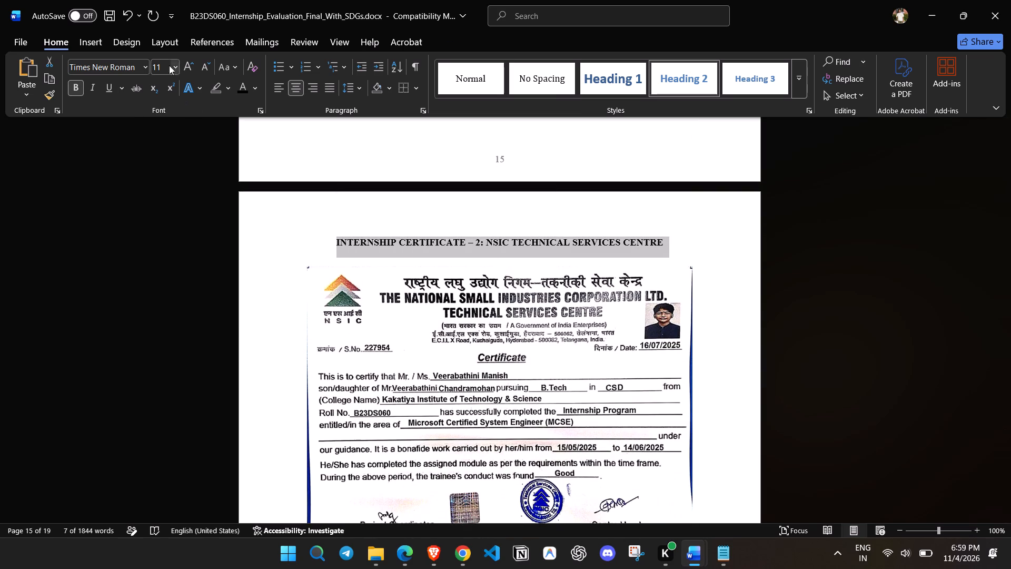
click(182, 61)
scroll(581, 261, down, 2)
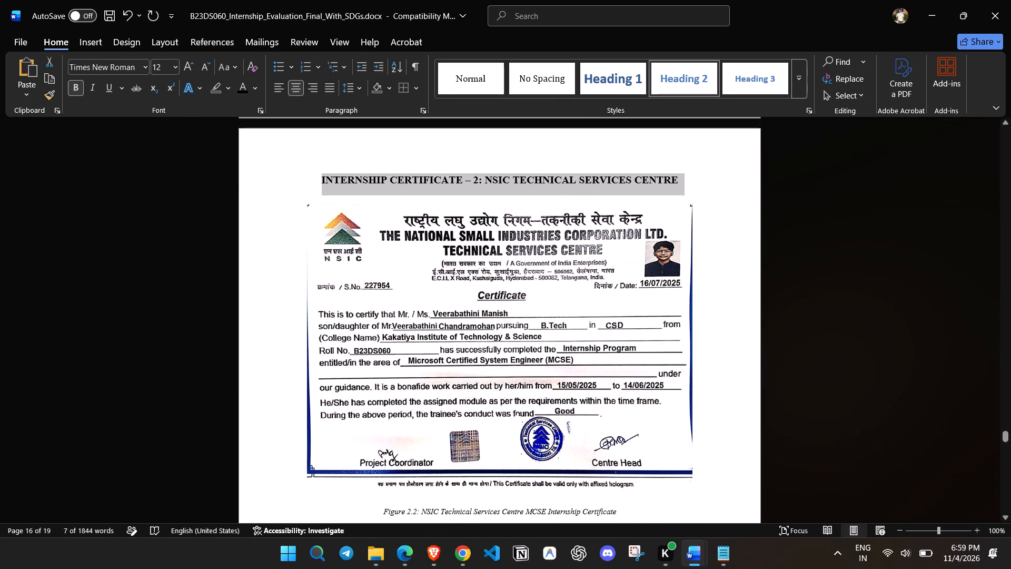
click(708, 172)
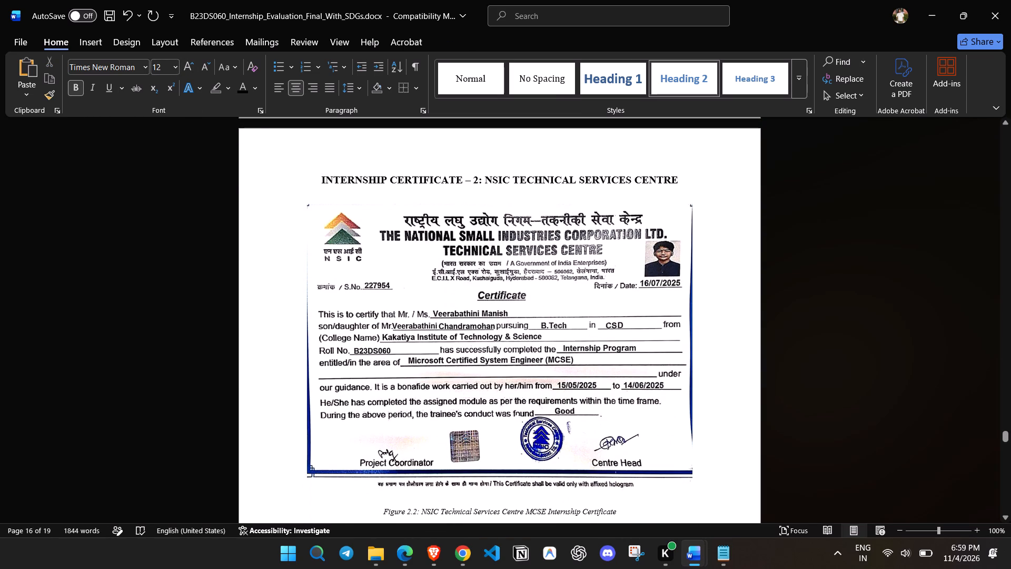
Increase the INTERNSHIP CERTIFICATE – 3: BLACKBUCK EDUCATION heading to 12 pt.
scroll(722, 207, down, 3)
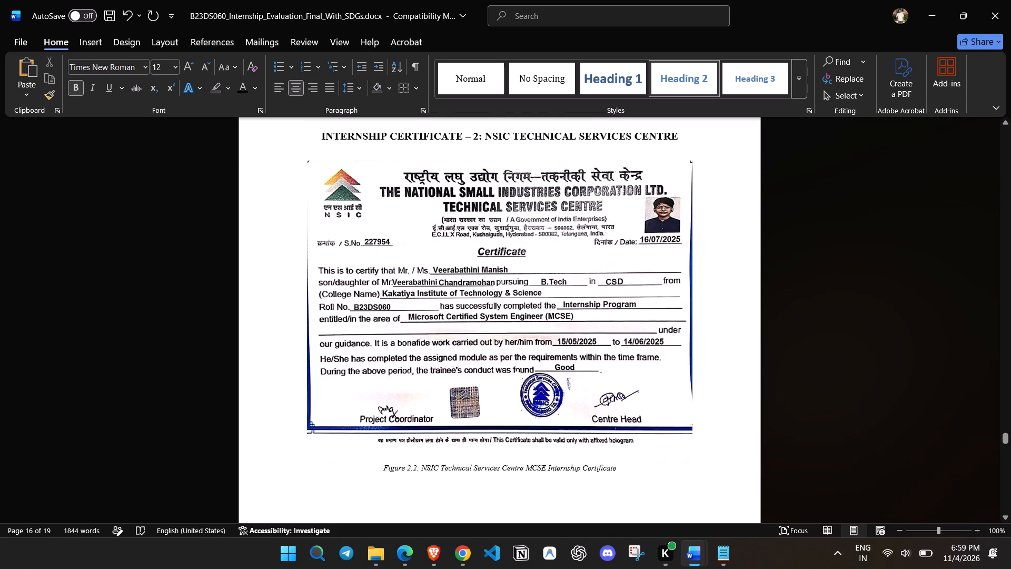
scroll(722, 207, down, 18)
scroll(706, 217, down, 3)
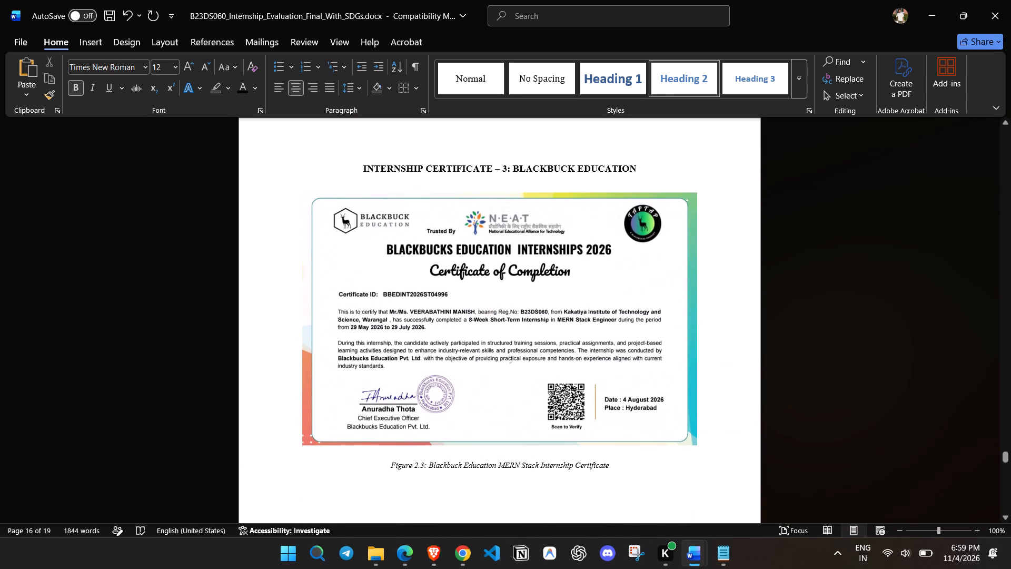
click(657, 251)
click(644, 168)
drag(643, 168, 480, 170)
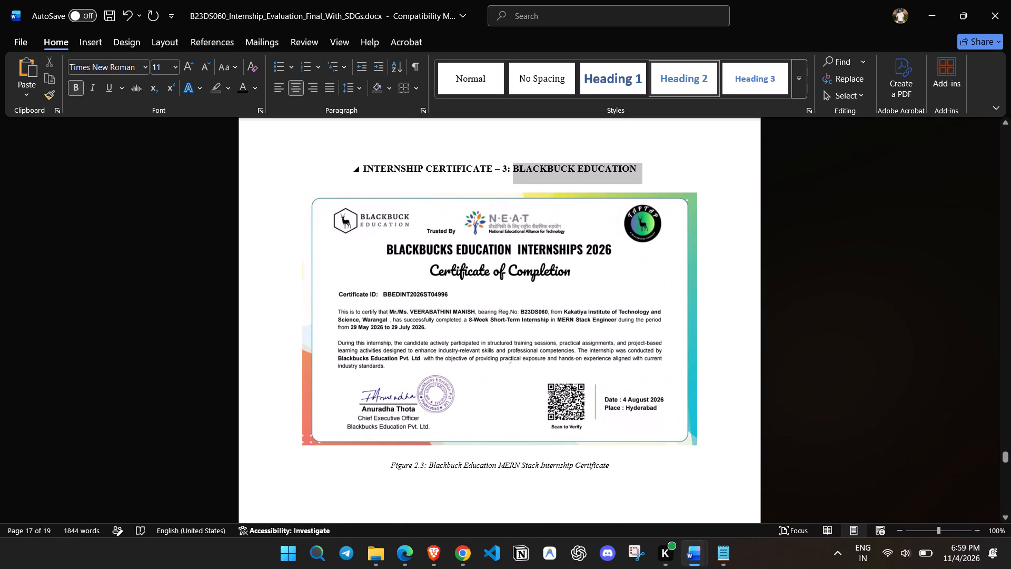
drag(480, 170, 403, 170)
click(188, 63)
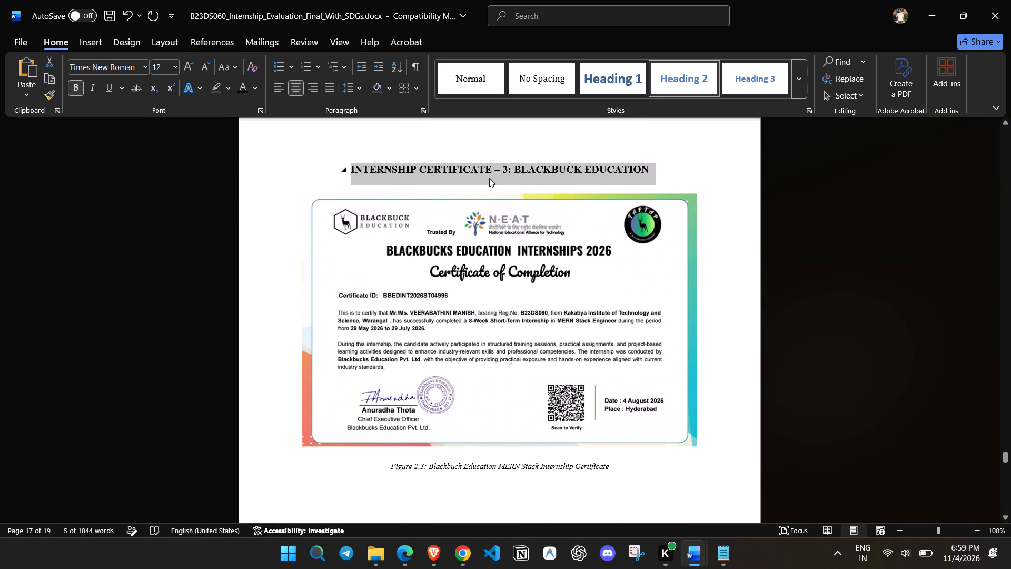
click(669, 172)
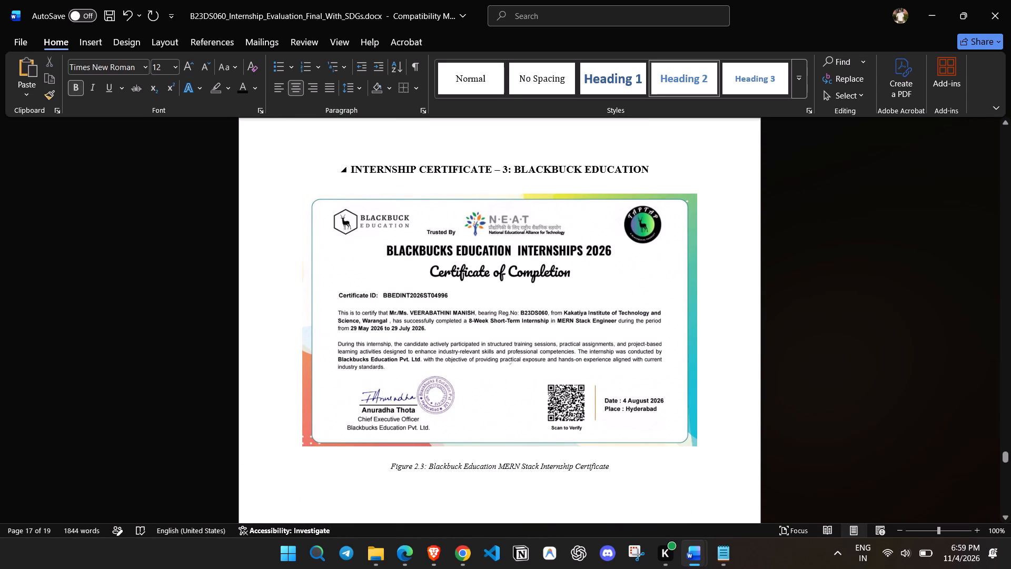
Correct the company name in the INTERNSHIP CERTIFICATE – 3 heading from BLACKBUCK to BLACKBUCKS.
scroll(620, 226, down, 7)
scroll(621, 232, up, 7)
click(580, 169)
key(s)
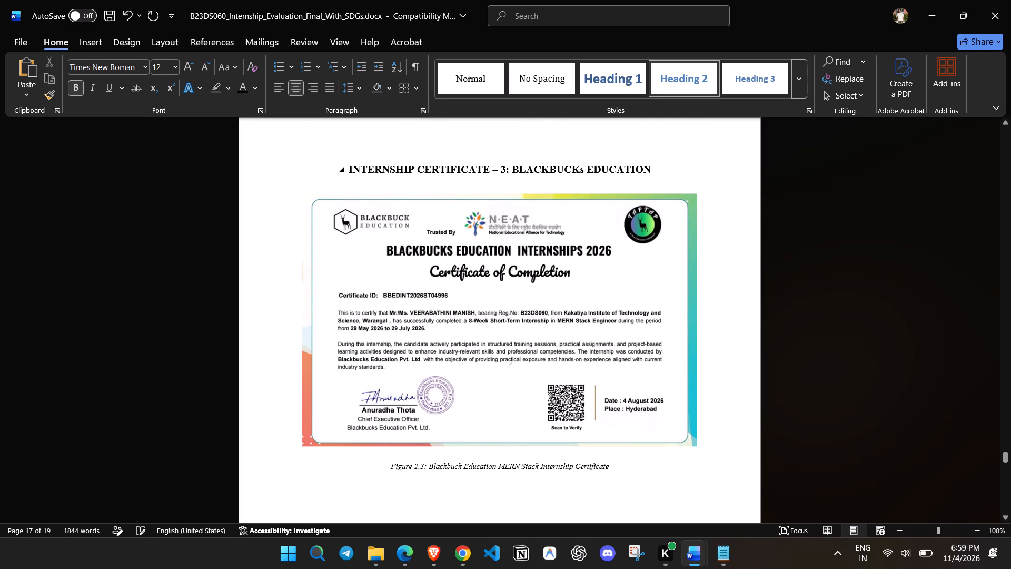
key(BackSpace)
key(shift+s)
Increase the INTERNSHIP CERTIFICATE – 4: TECHGRIT SOLUTIONS INDIA PVT. LTD. heading to 12 pt.
scroll(681, 288, down, 18)
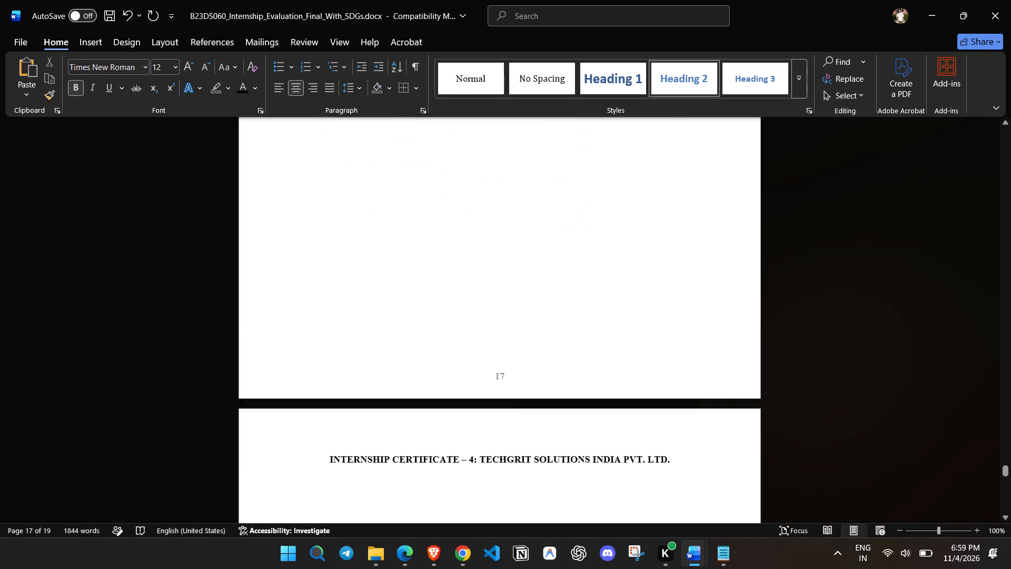
scroll(656, 339, down, 4)
drag(673, 221, 639, 221)
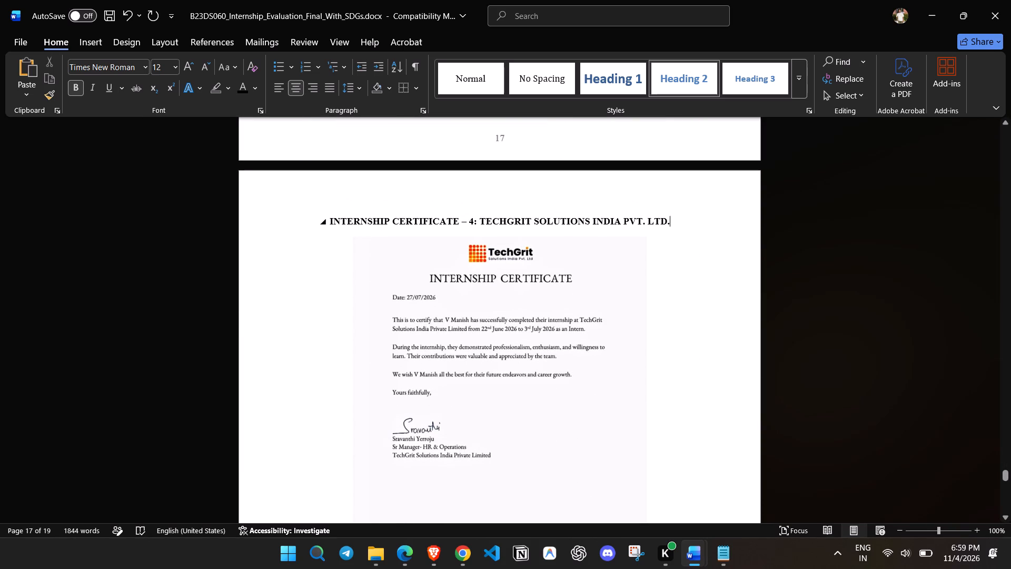
drag(639, 221, 337, 221)
click(193, 69)
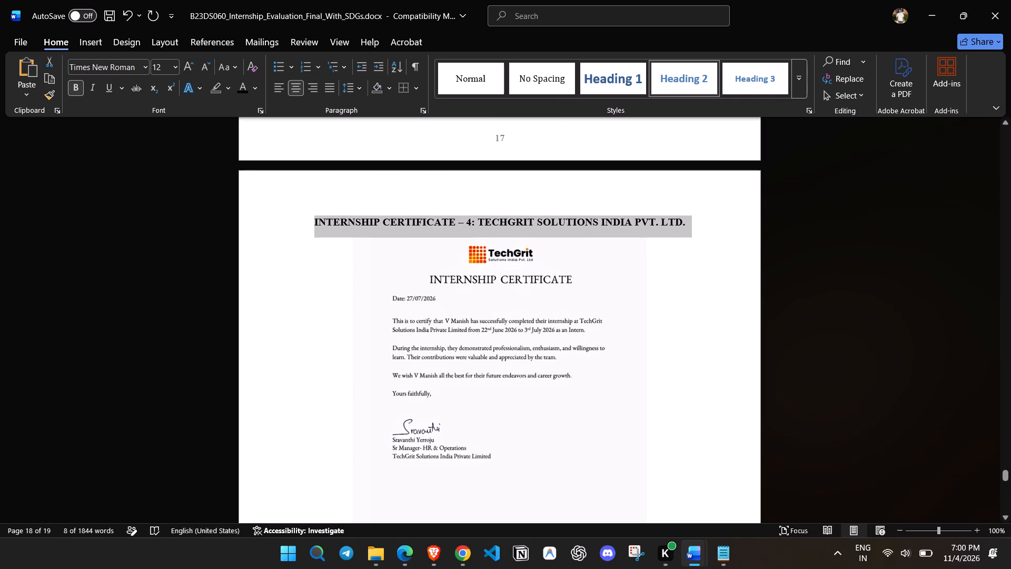
Review the rest of the INTERNSHIP CERTIFICATE – 4 page and the STUDENT PHOTOGRAPH page, checking their headings and captions.
scroll(493, 278, down, 4)
click(525, 251)
scroll(640, 265, down, 7)
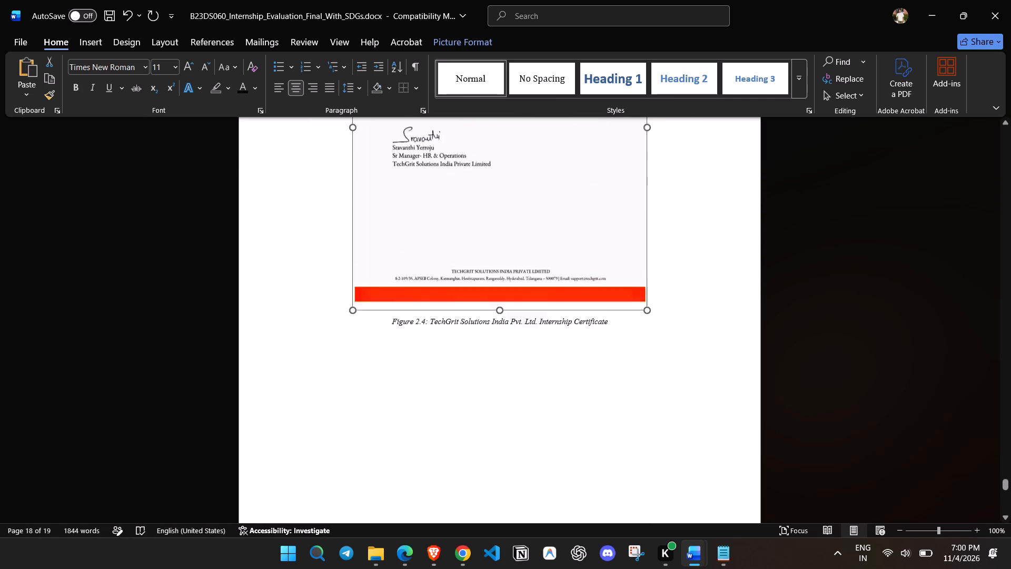
scroll(640, 271, down, 19)
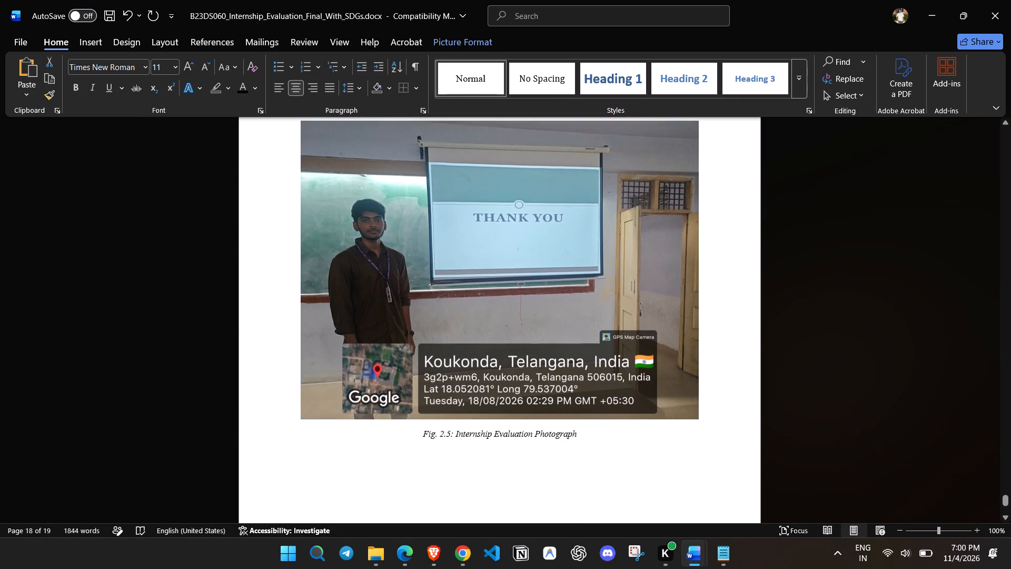
scroll(611, 274, down, 12)
scroll(594, 302, up, 9)
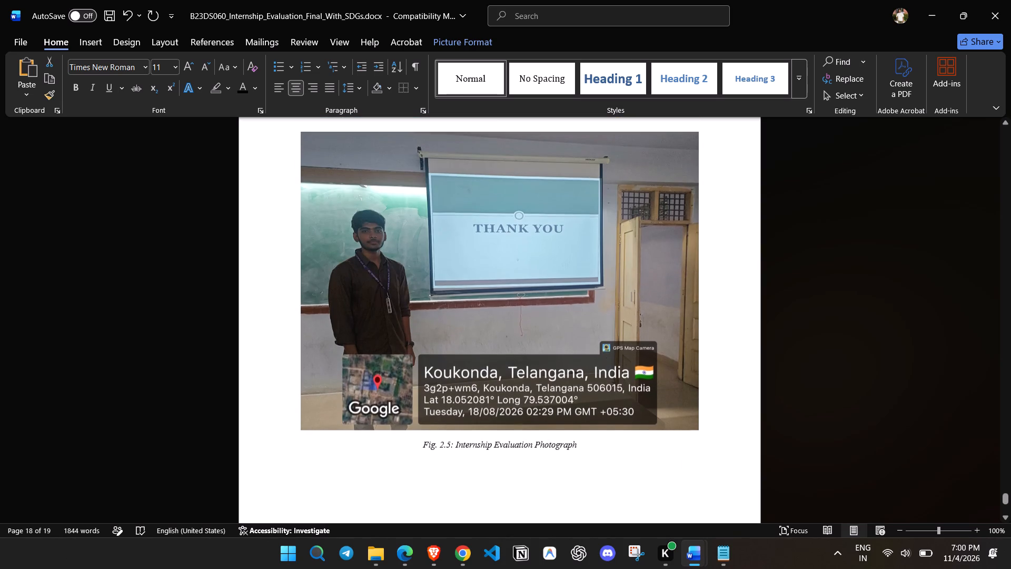
scroll(589, 302, up, 4)
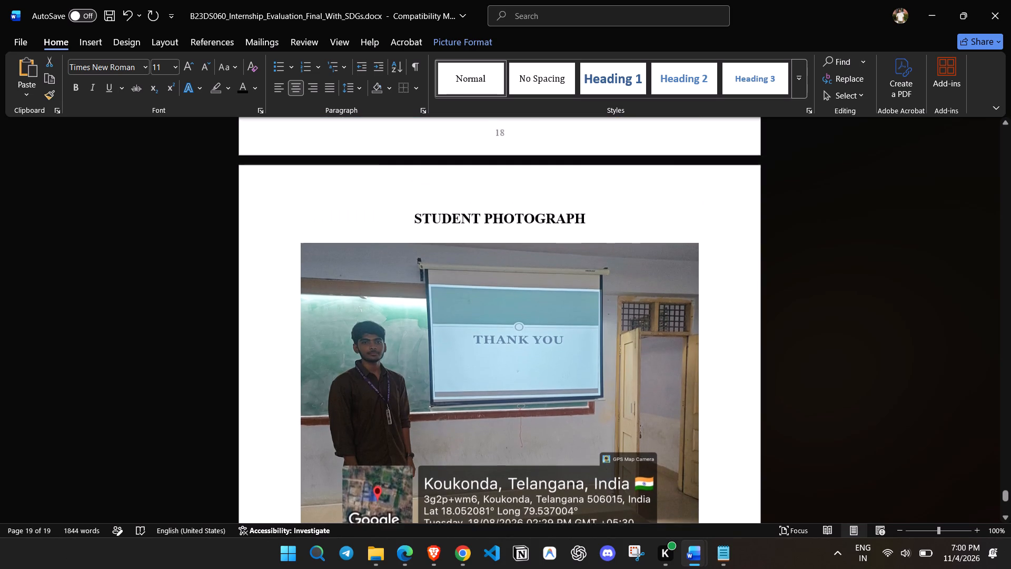
click(592, 237)
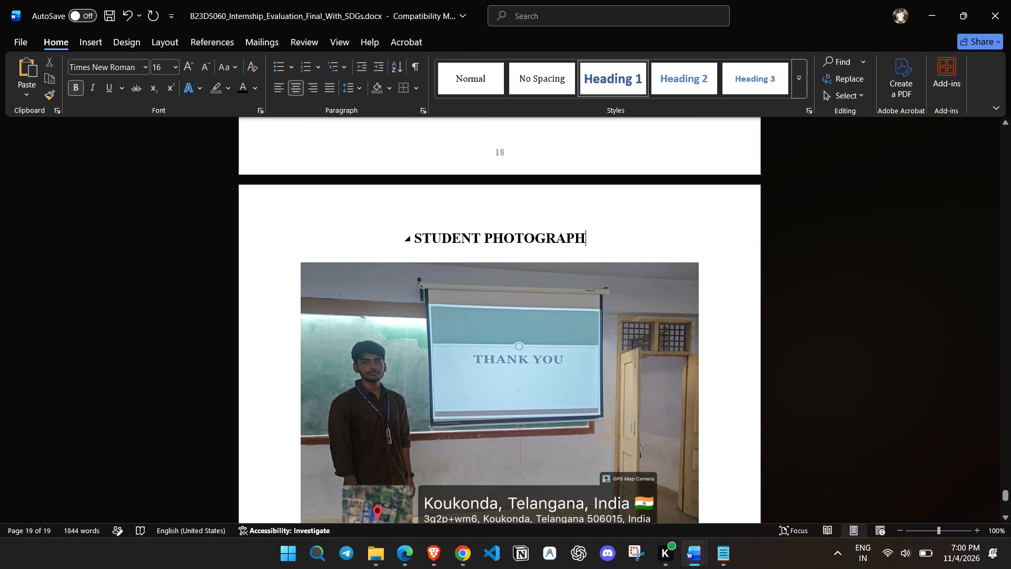
Save the report.
key(ctrl+s)
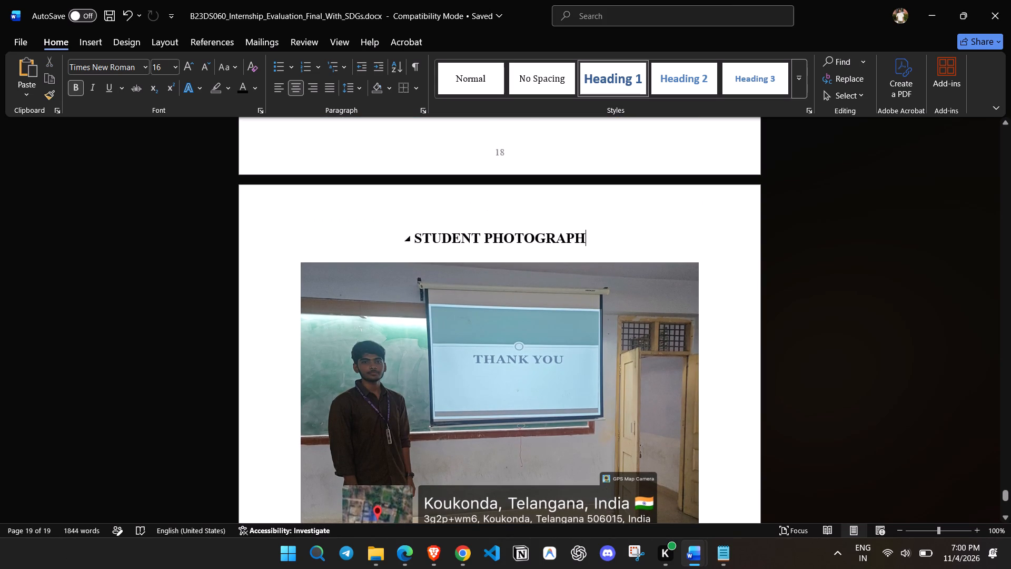
Check the report from the certificates and SDG section back to the acknowledgement paragraph thanking the internship company.
drag(1007, 493, 1007, 482)
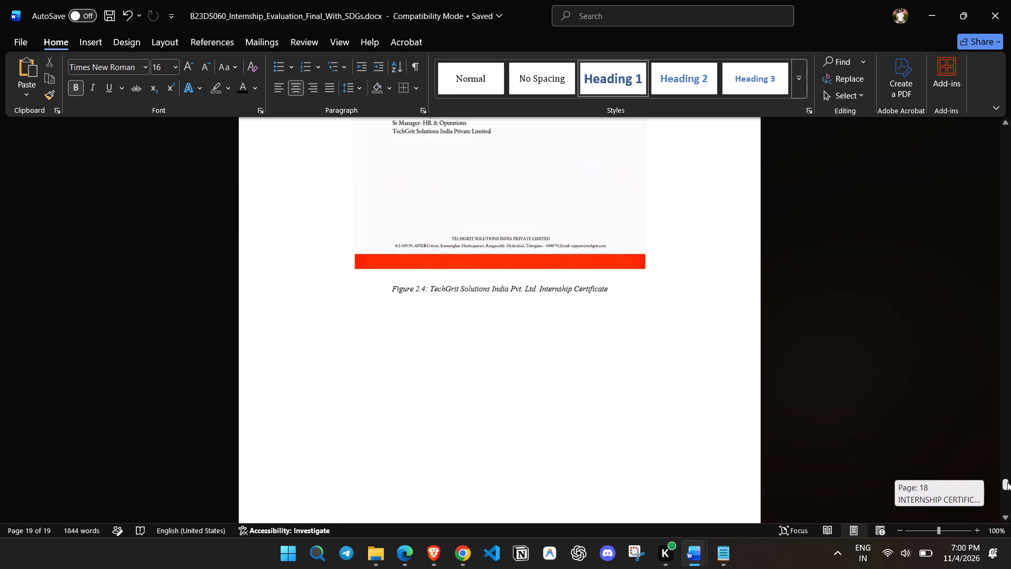
drag(1007, 482, 1010, 413)
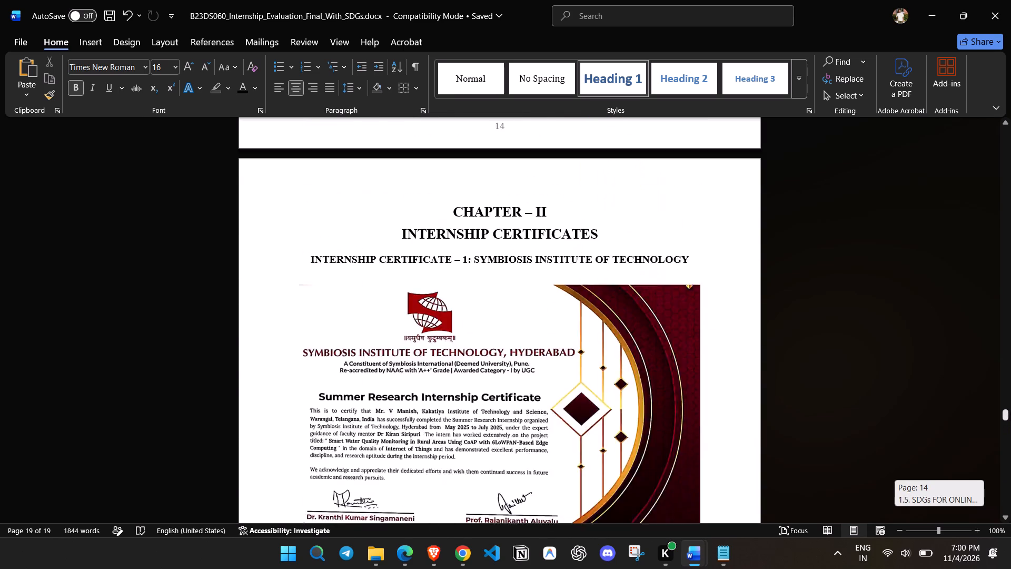
drag(1010, 413, 1010, 372)
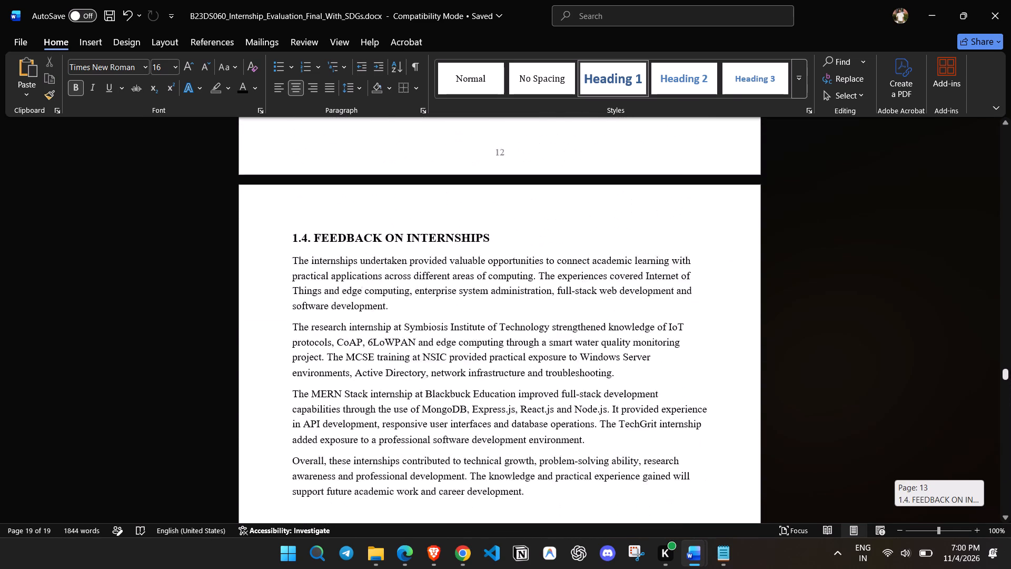
drag(1010, 372, 1010, 391)
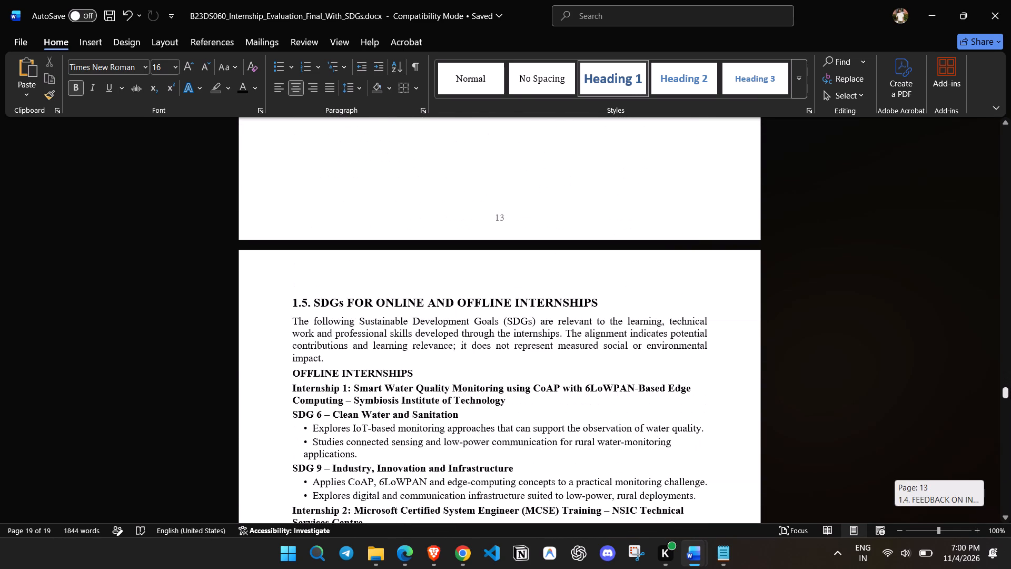
drag(1010, 391, 1005, 394)
click(442, 248)
click(445, 226)
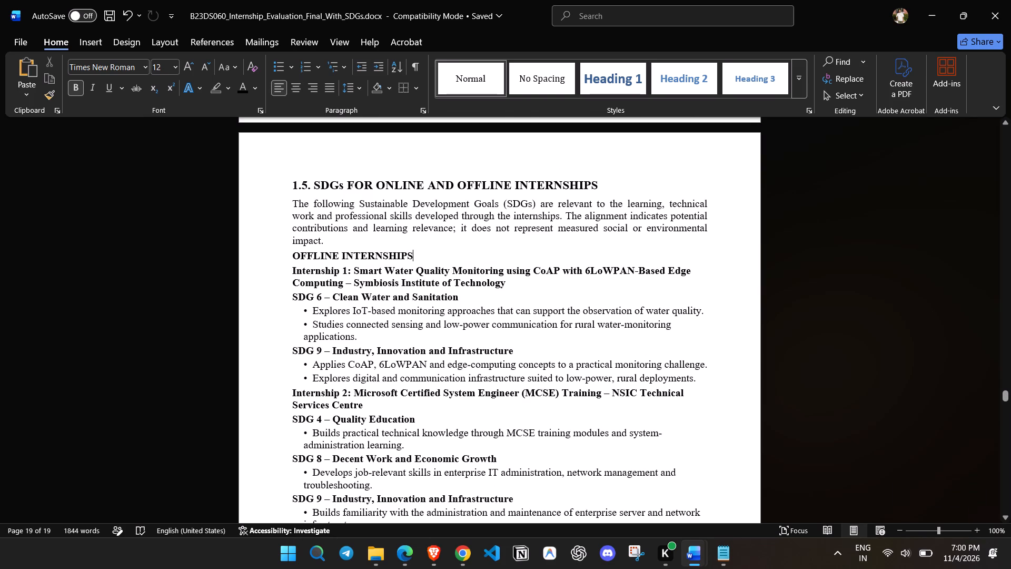
click(530, 268)
click(403, 248)
drag(1005, 396, 992, 341)
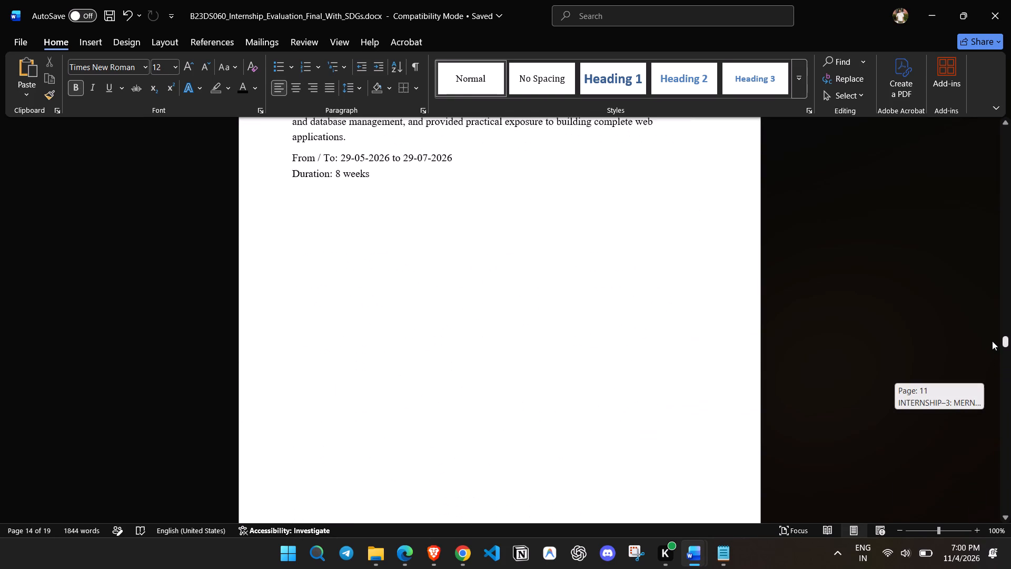
drag(992, 341, 987, 135)
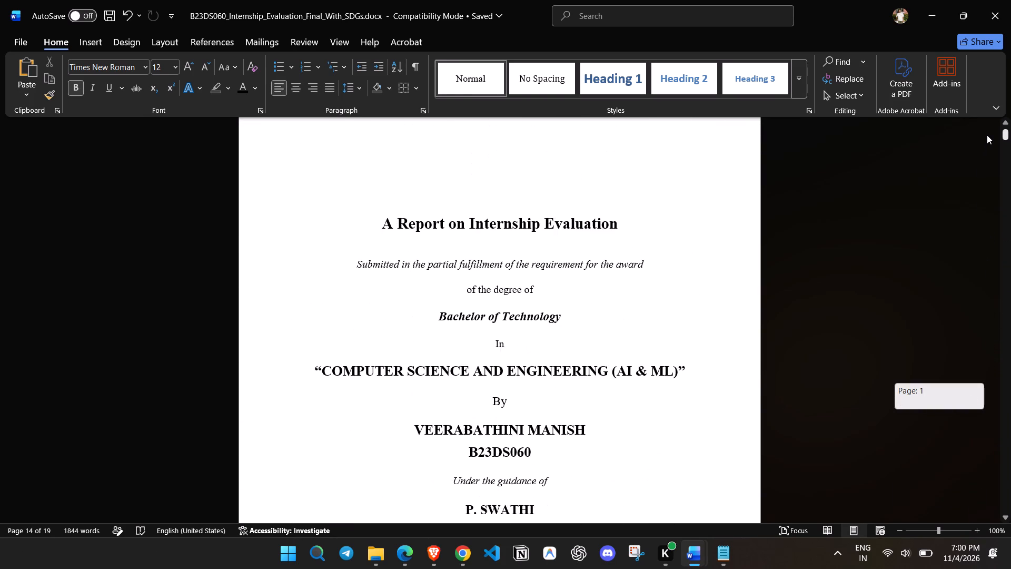
drag(987, 135, 987, 173)
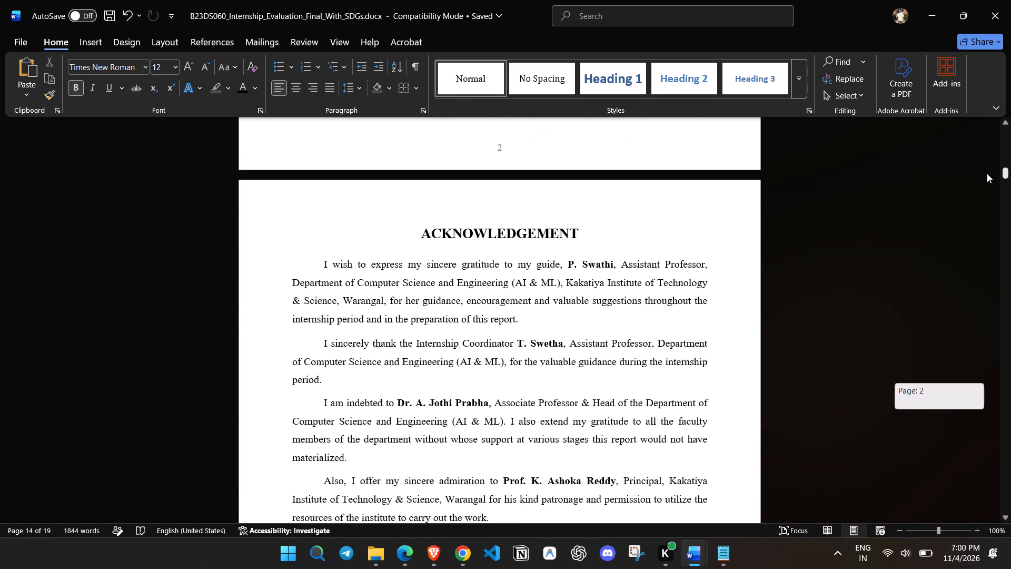
drag(987, 173, 987, 176)
scroll(628, 277, down, 2)
scroll(591, 338, down, 3)
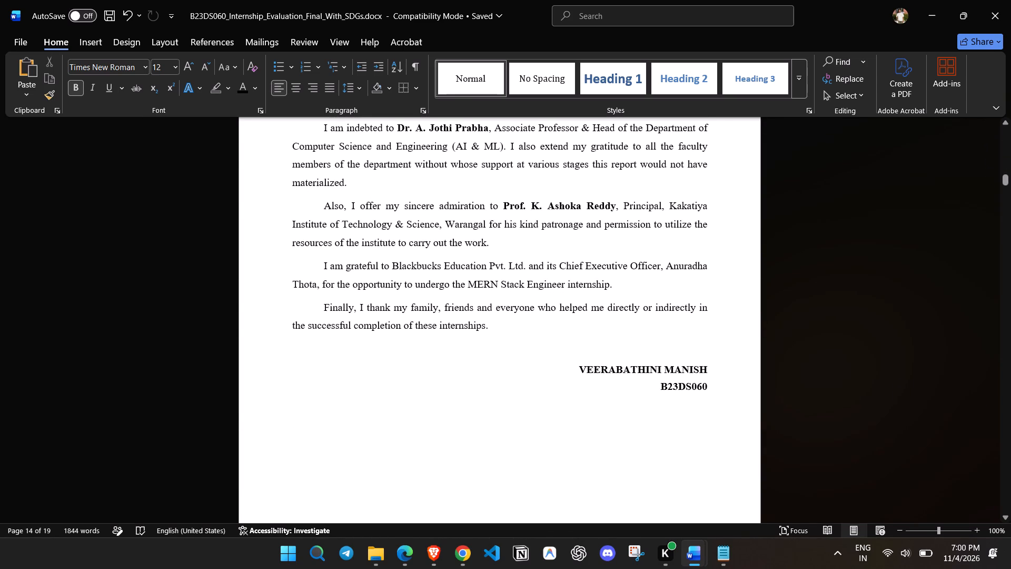
click(392, 266)
click(633, 287)
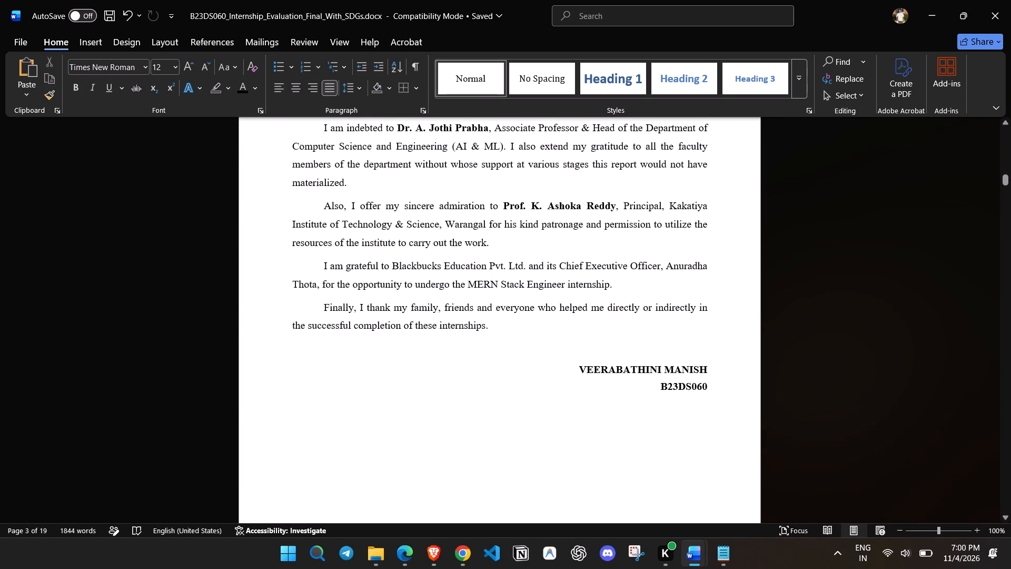
Copy the institute name from the INTERNSHIP CERTIFICATE – 1 heading into the acknowledgement, before Blackbucks Education Pvt. Ltd., followed by a space.
drag(1007, 180, 993, 329)
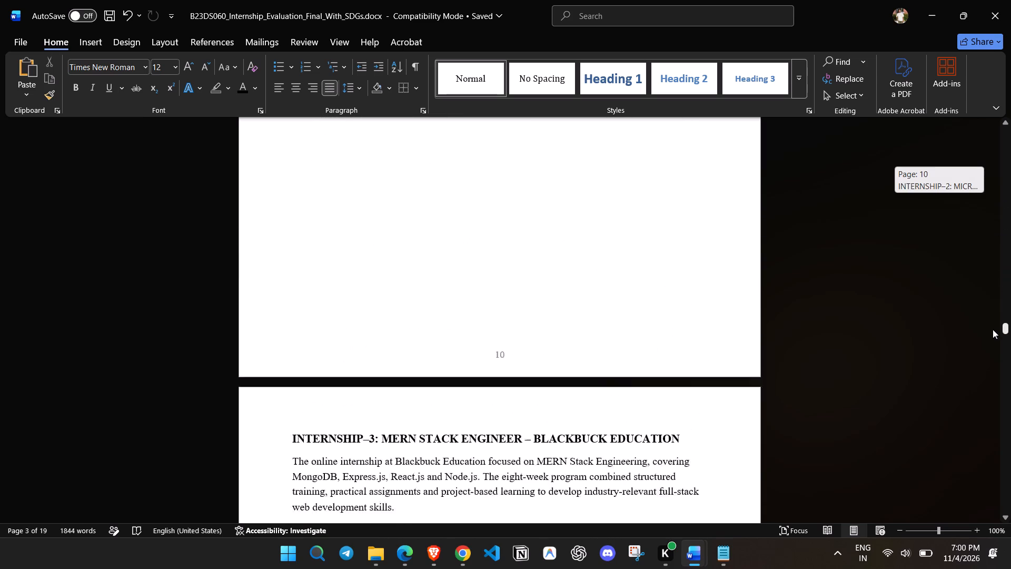
drag(993, 329, 979, 406)
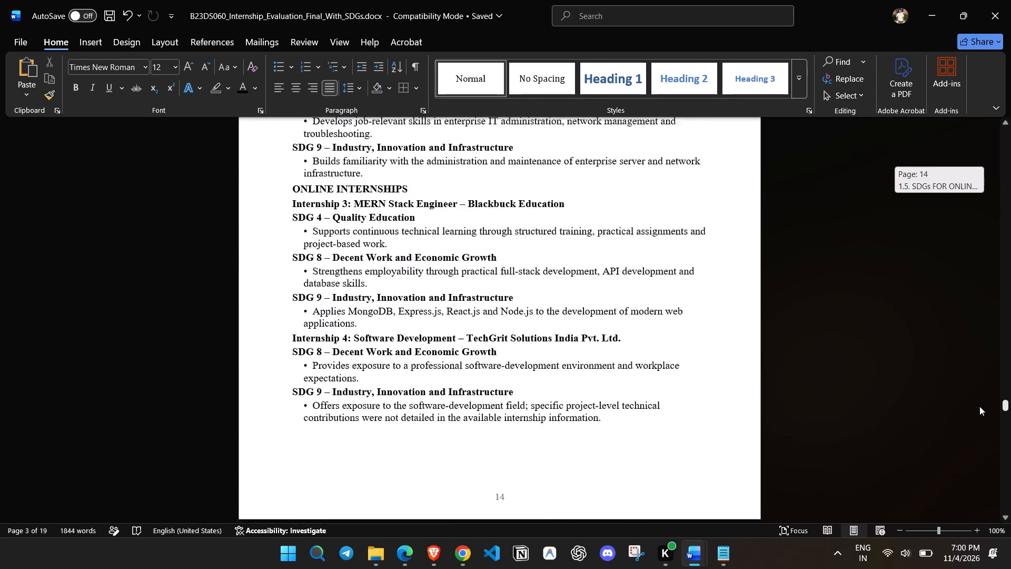
drag(979, 406, 978, 414)
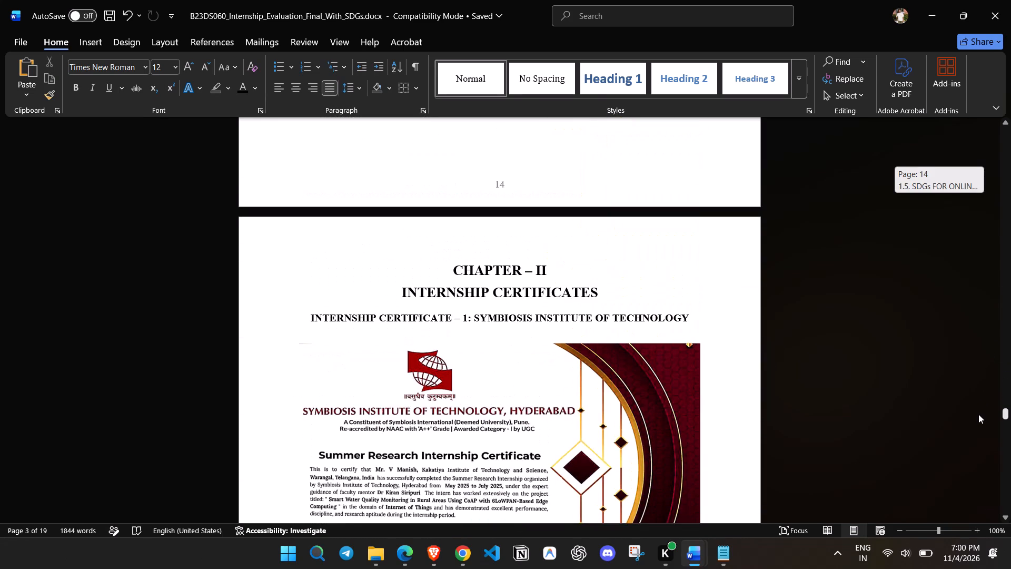
drag(978, 414, 978, 416)
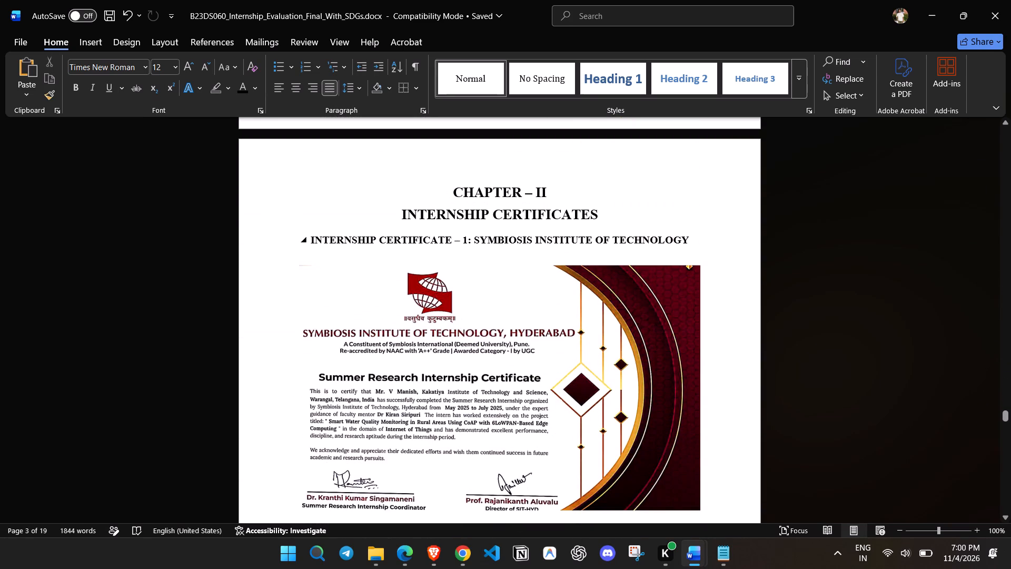
drag(691, 240, 484, 241)
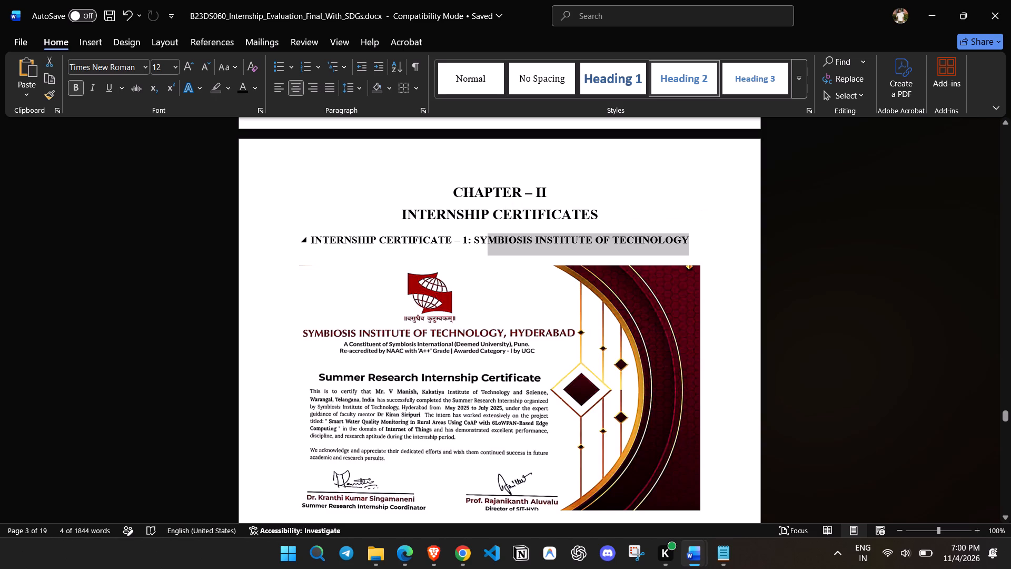
key(ctrl+c)
drag(1004, 421, 980, 219)
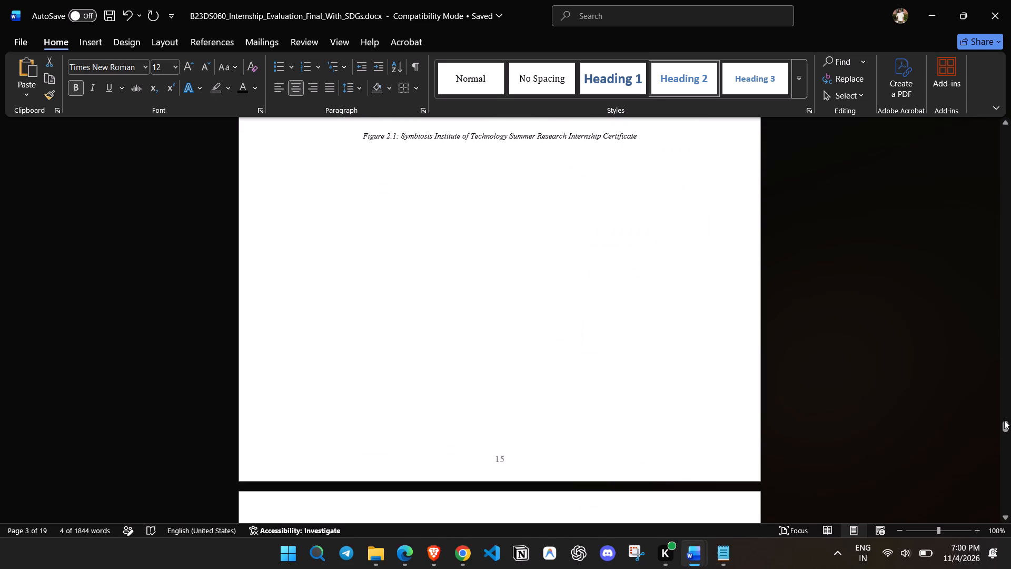
drag(1004, 429, 1005, 122)
scroll(575, 288, down, 18)
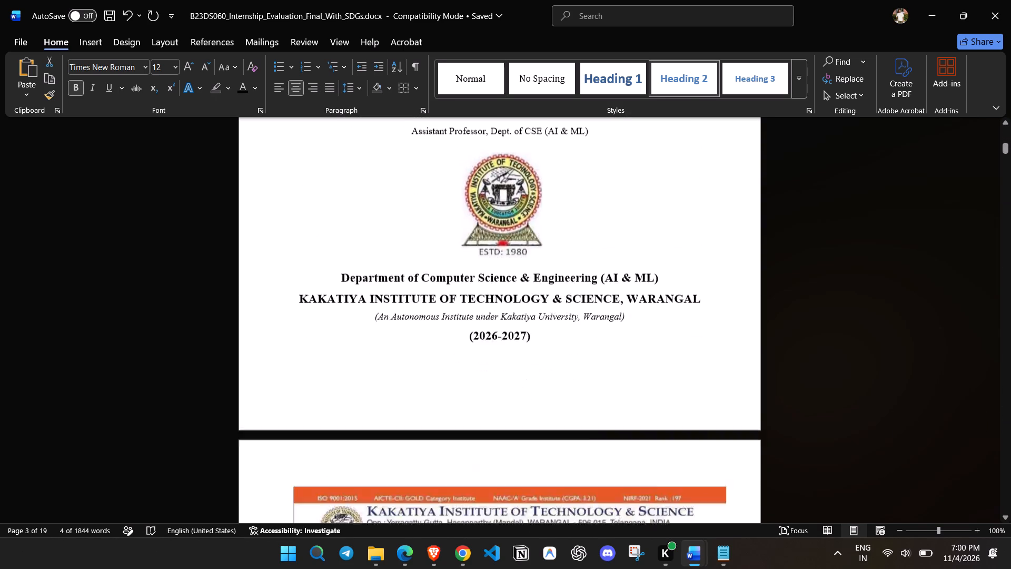
scroll(576, 289, down, 20)
scroll(576, 289, down, 13)
scroll(490, 376, down, 1)
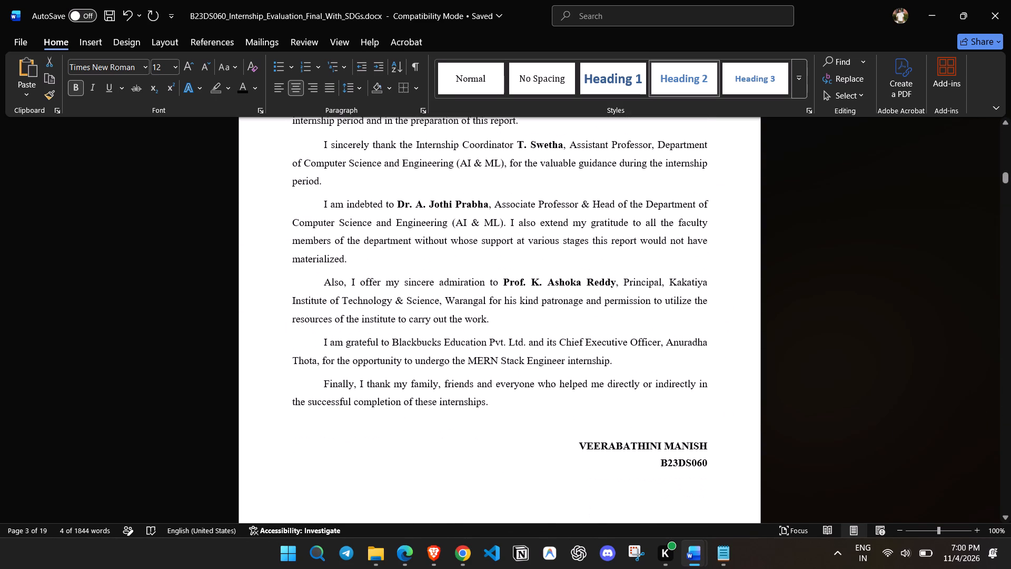
click(391, 339)
key(ctrl+v)
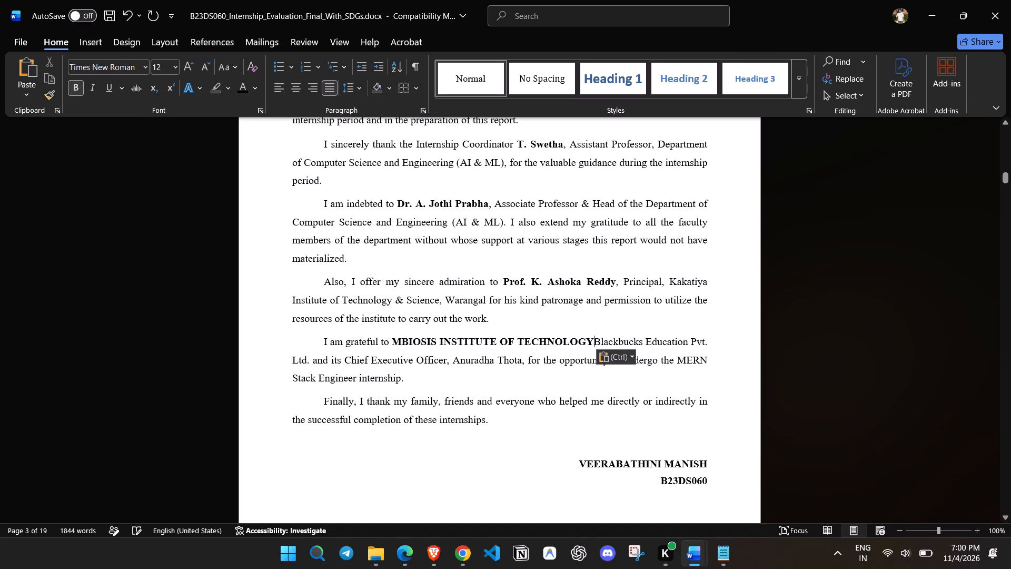
key(space)
Capitalize each word of the pasted institute name and correct it to Symbiosis Institute Of Technology.
drag(607, 341, 457, 340)
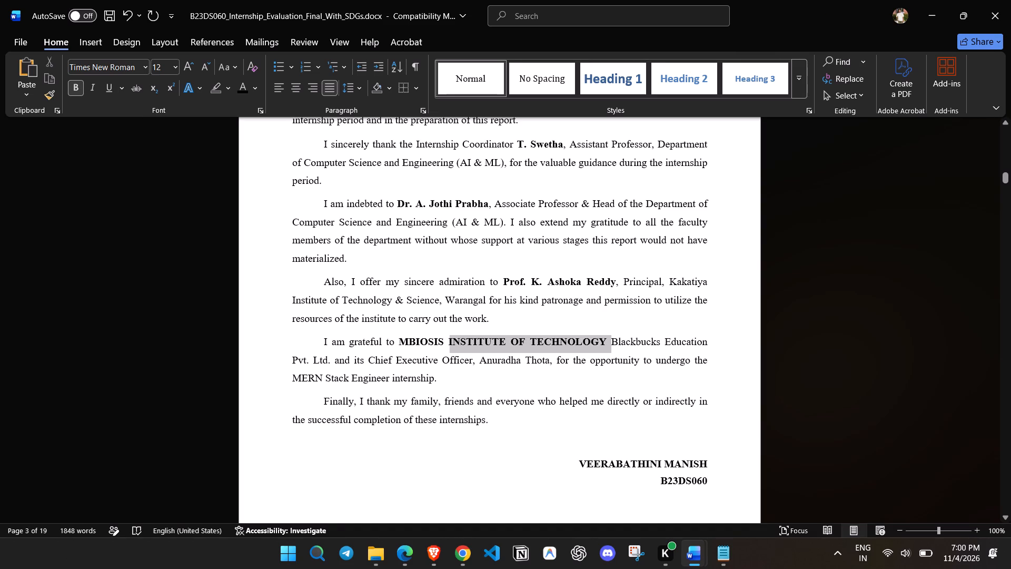
drag(457, 340, 418, 340)
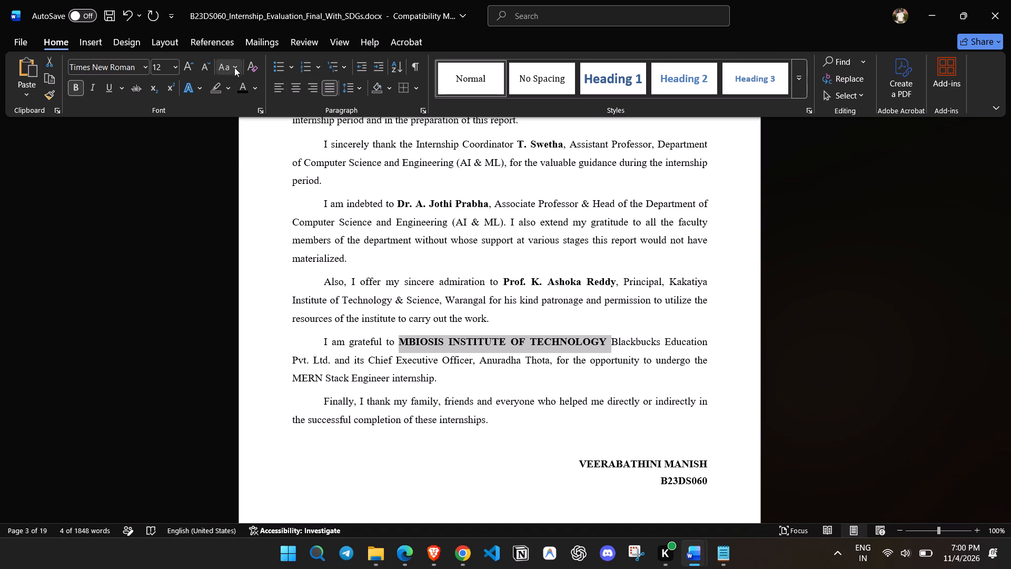
click(233, 66)
click(255, 136)
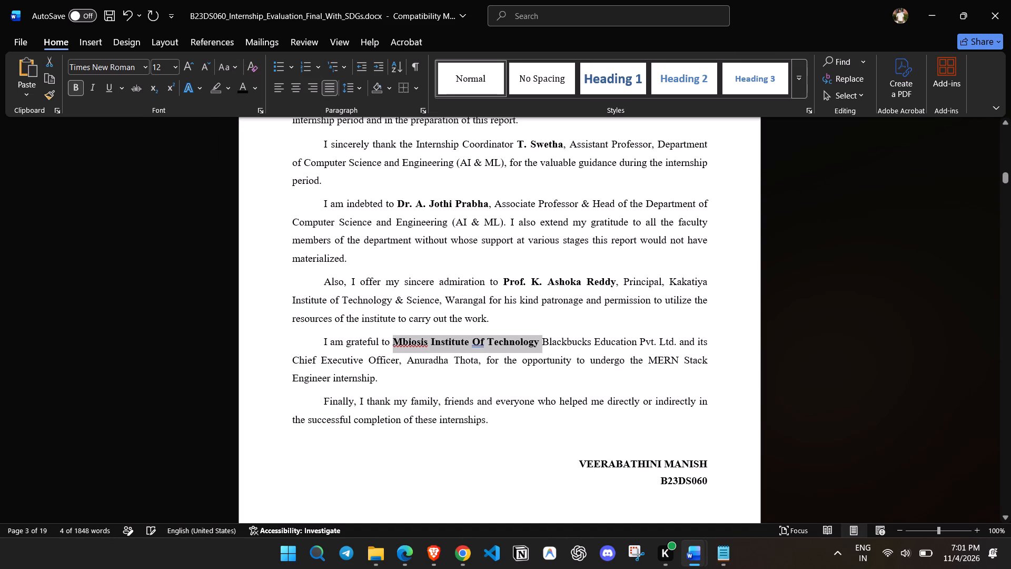
click(399, 347)
key(BackSpace)
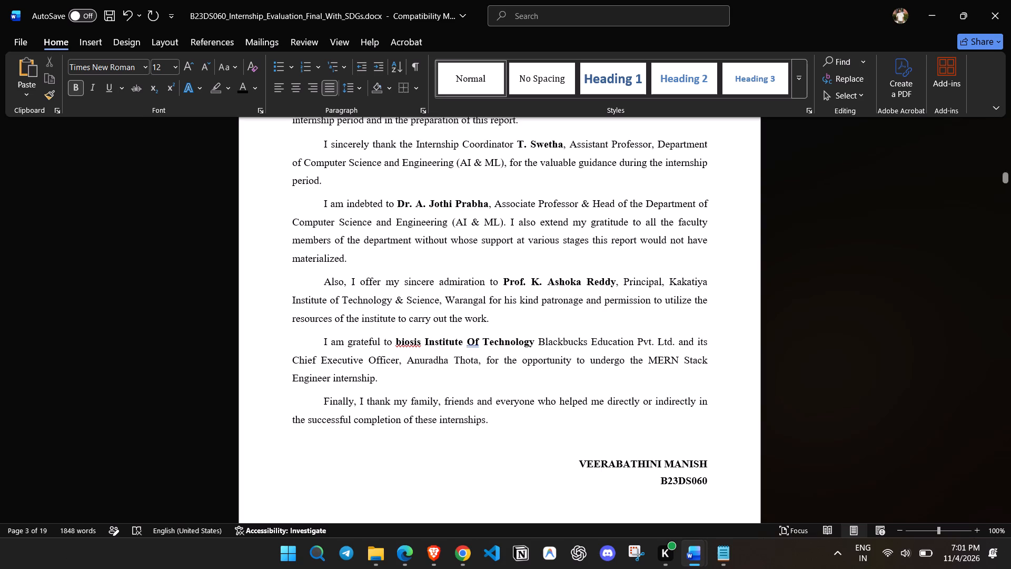
text(Sym)
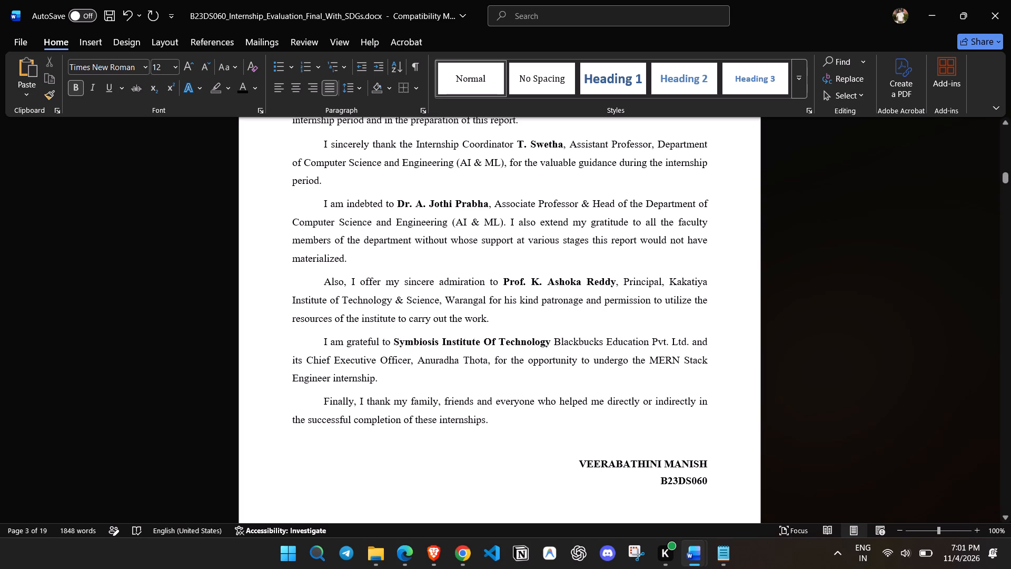
Remove the bold from Symbiosis Institute Of Technology in the acknowledgement and add a comma after it.
drag(550, 345, 403, 348)
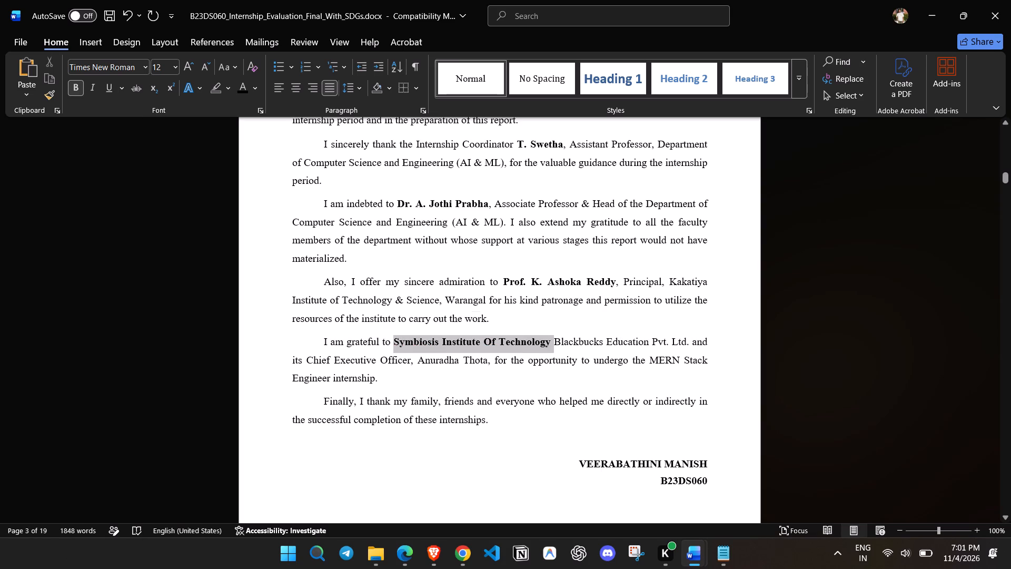
drag(403, 348, 401, 347)
key(ctrl+b)
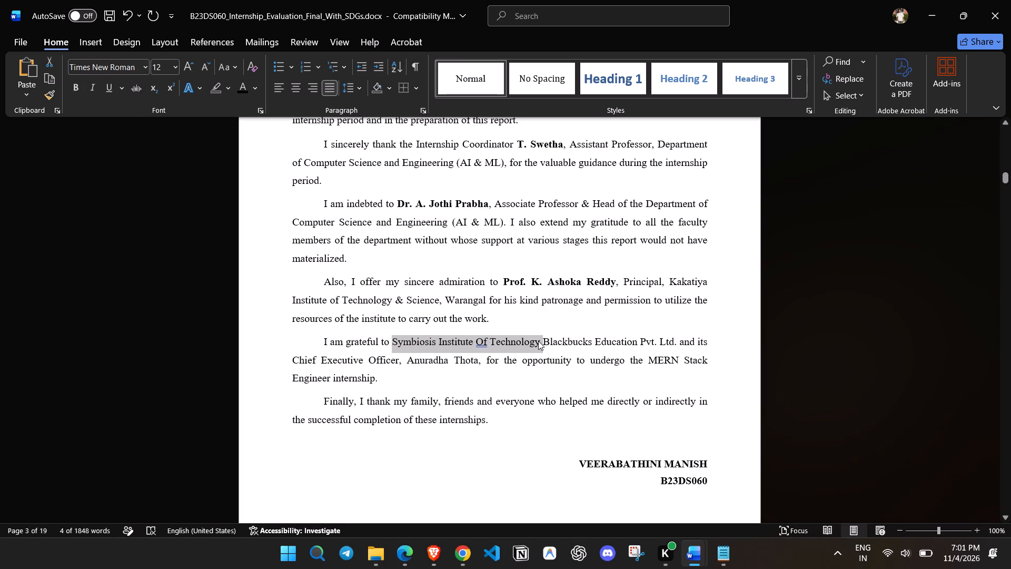
click(538, 341)
key(comma)
key(space)
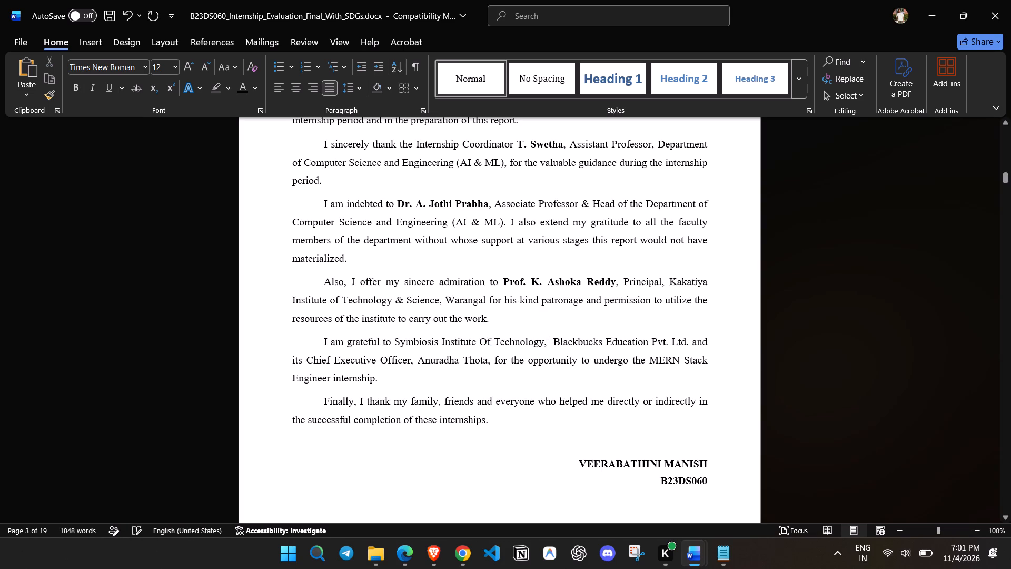
Copy NSIC TECHNICAL SERVICES CENTRE from the INTERNSHIP CERTIFICATE – 2 heading into the acknowledgement, before Blackbucks Education Pvt. Ltd.
drag(1008, 176, 983, 411)
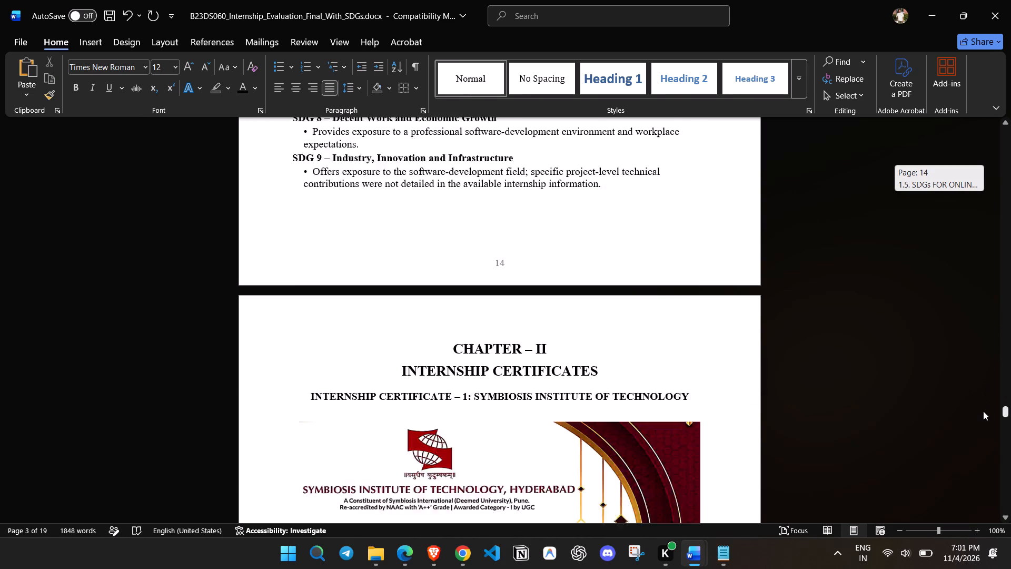
drag(983, 411, 983, 421)
scroll(720, 273, down, 15)
scroll(673, 249, down, 1)
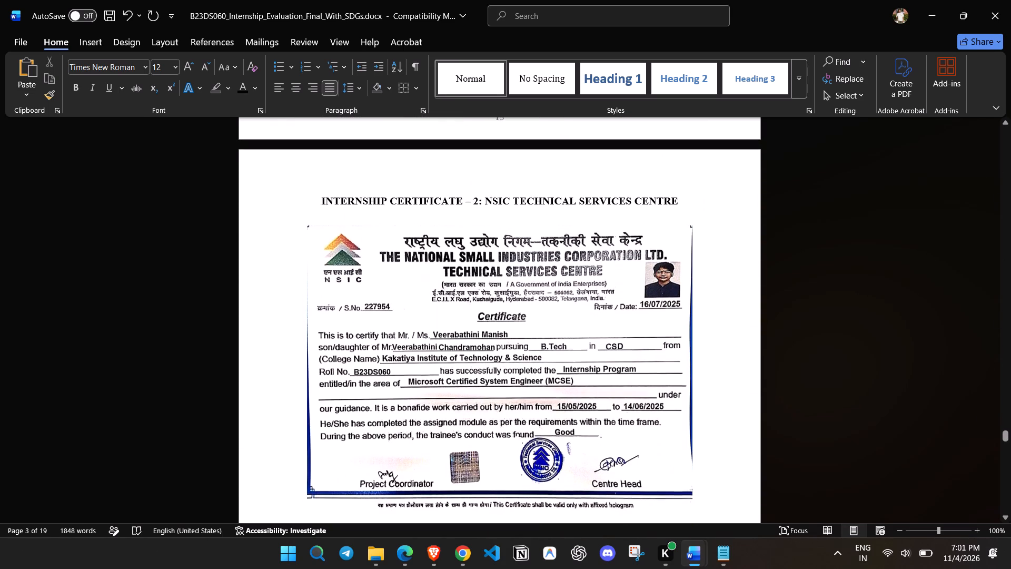
drag(680, 200, 489, 198)
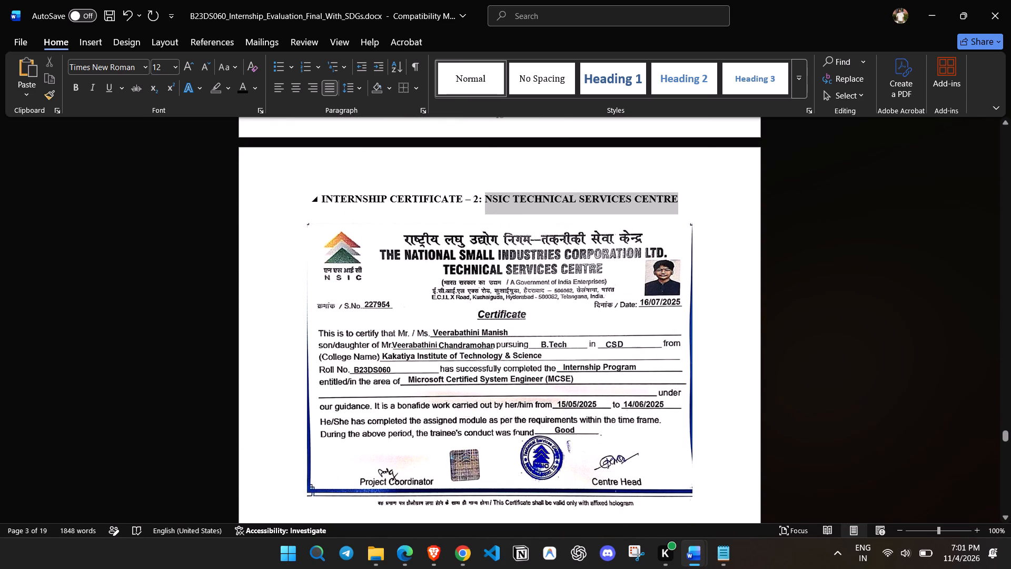
drag(489, 198, 488, 198)
key(ctrl+c)
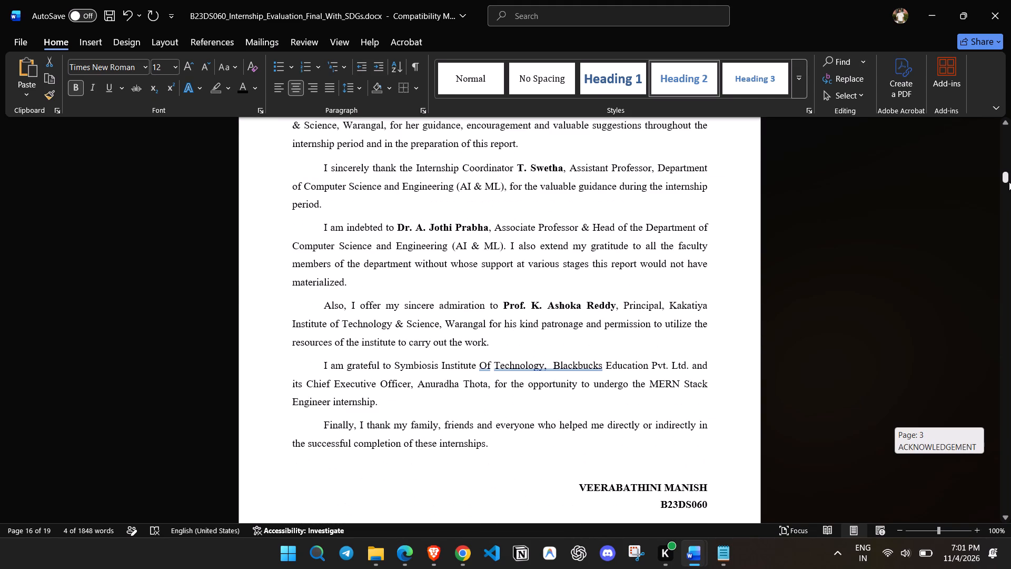
click(550, 192)
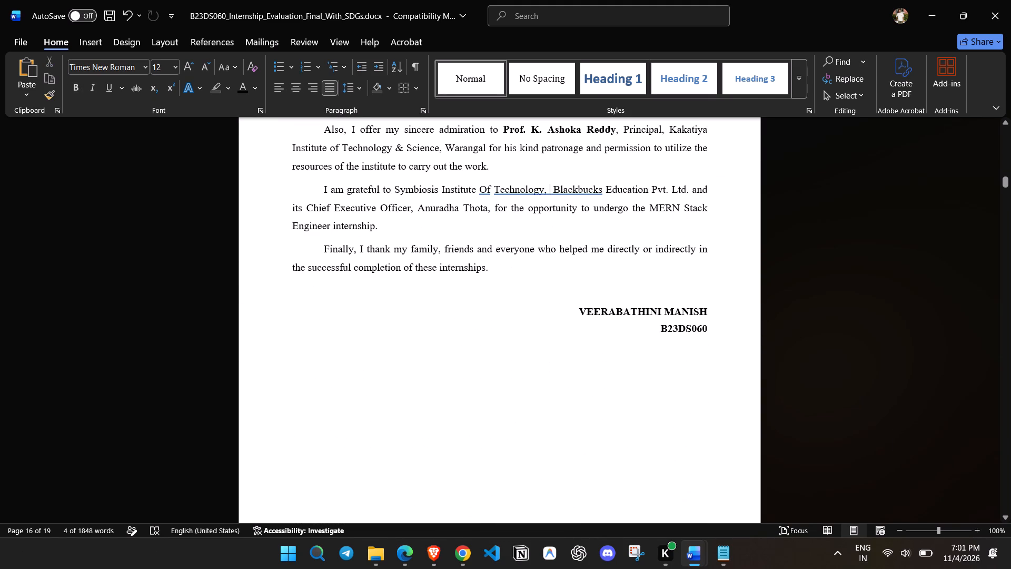
key(ctrl+v)
Reformat the pasted centre name as non-bold, title-case NSIC Technical Services Centre, followed by a comma and a space.
drag(335, 210, 315, 200)
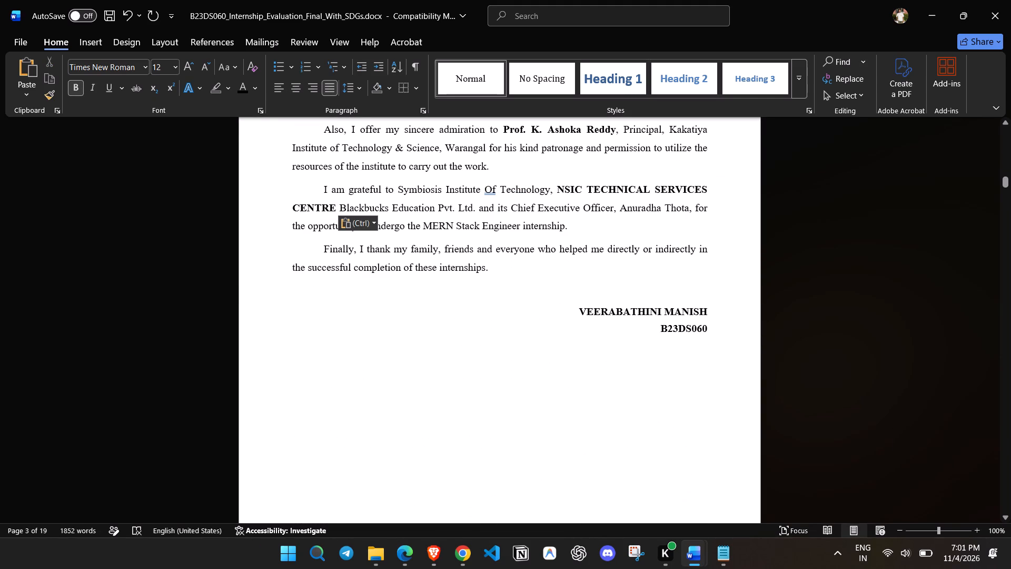
drag(315, 200, 559, 193)
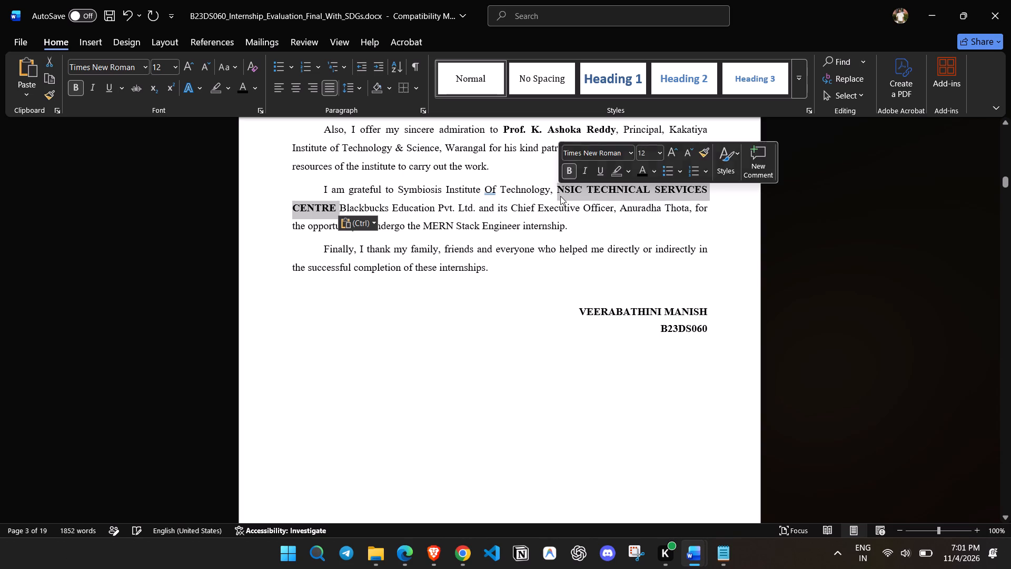
key(ctrl+b)
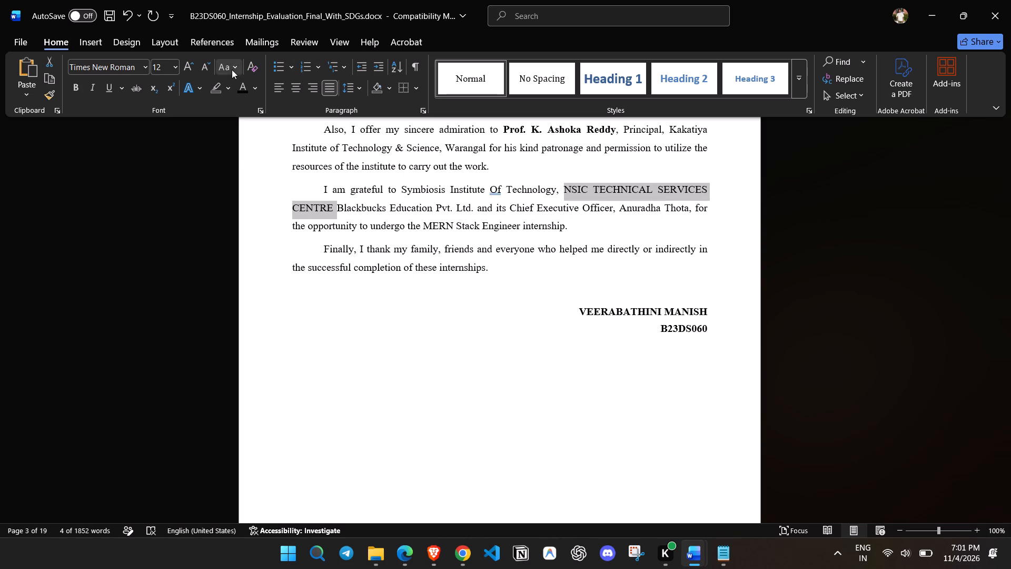
click(230, 68)
click(244, 144)
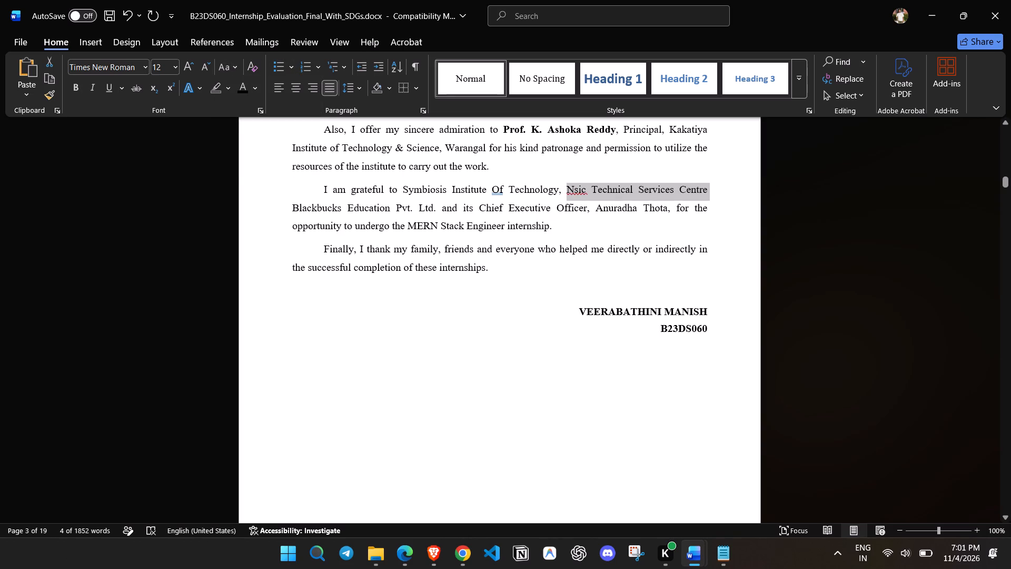
click(582, 187)
drag(587, 190, 573, 185)
text(SIC)
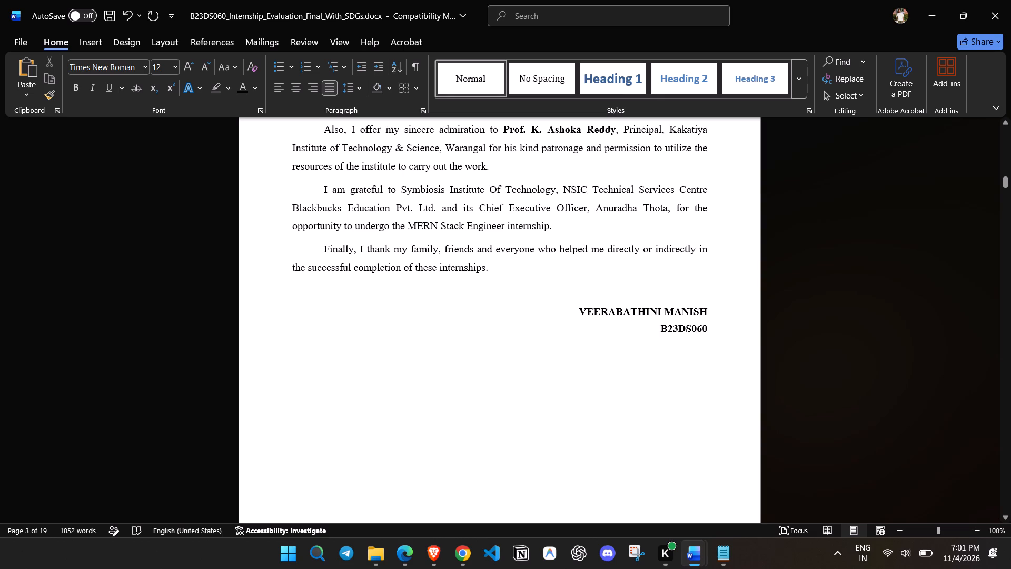
click(706, 194)
key(comma)
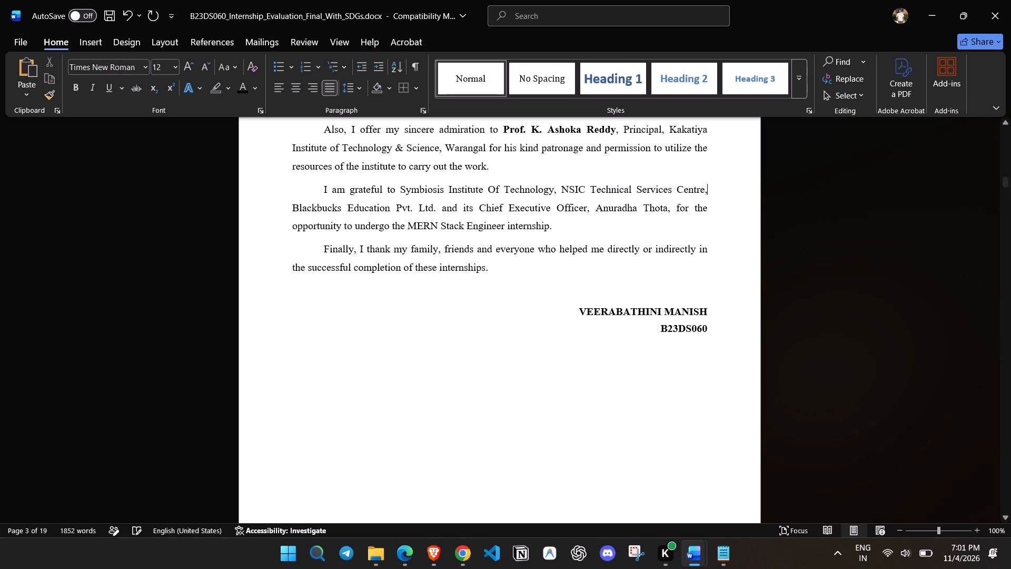
key(space)
Copy the company name from the INTERNSHIP CERTIFICATE – 4 heading into the acknowledgement, right after NSIC Technical Services Centre.
drag(1006, 182, 1010, 212)
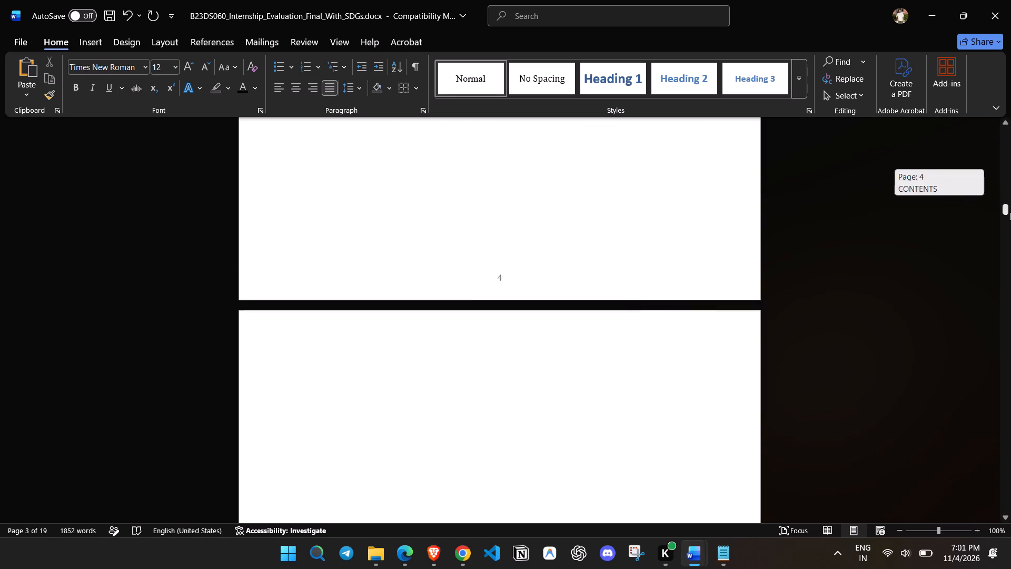
drag(1010, 212, 1005, 381)
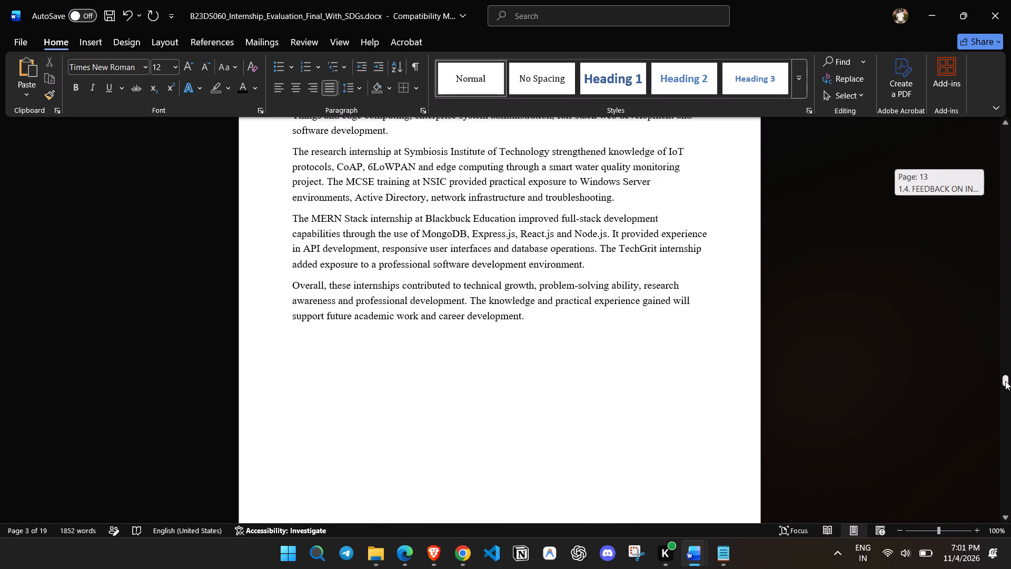
drag(1005, 381, 993, 456)
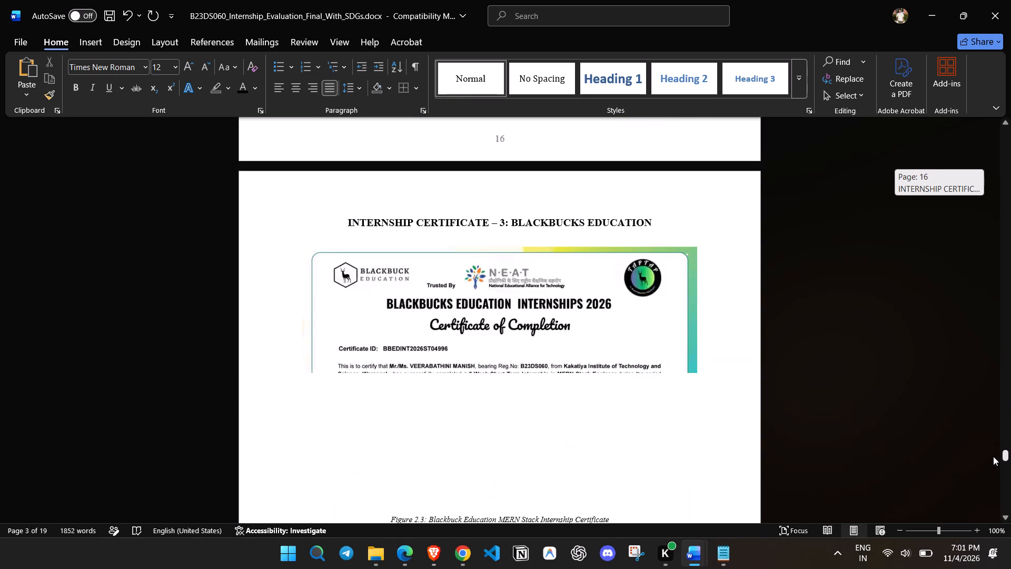
drag(993, 456, 993, 457)
scroll(894, 380, down, 20)
scroll(894, 380, down, 1)
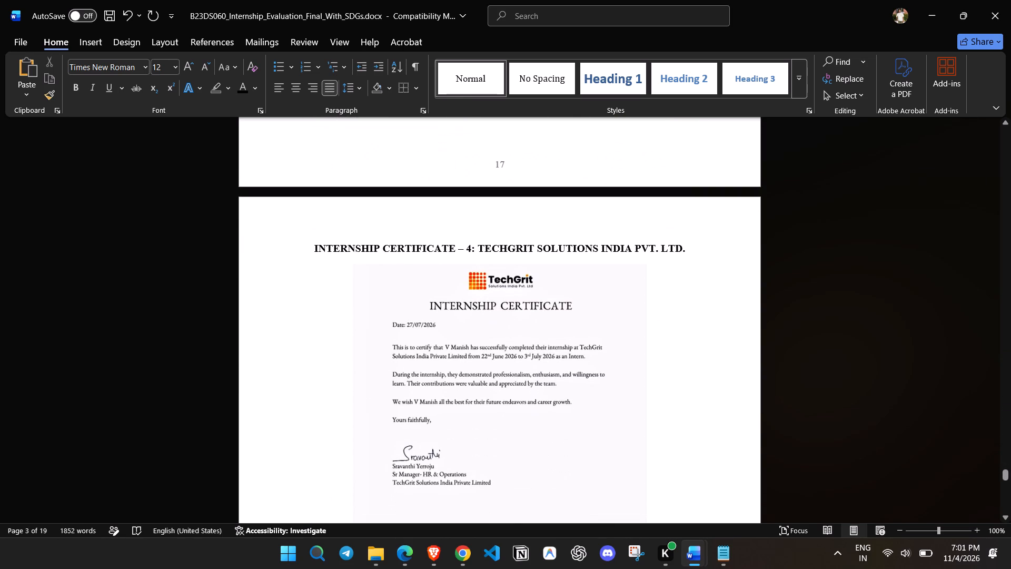
drag(688, 249, 482, 248)
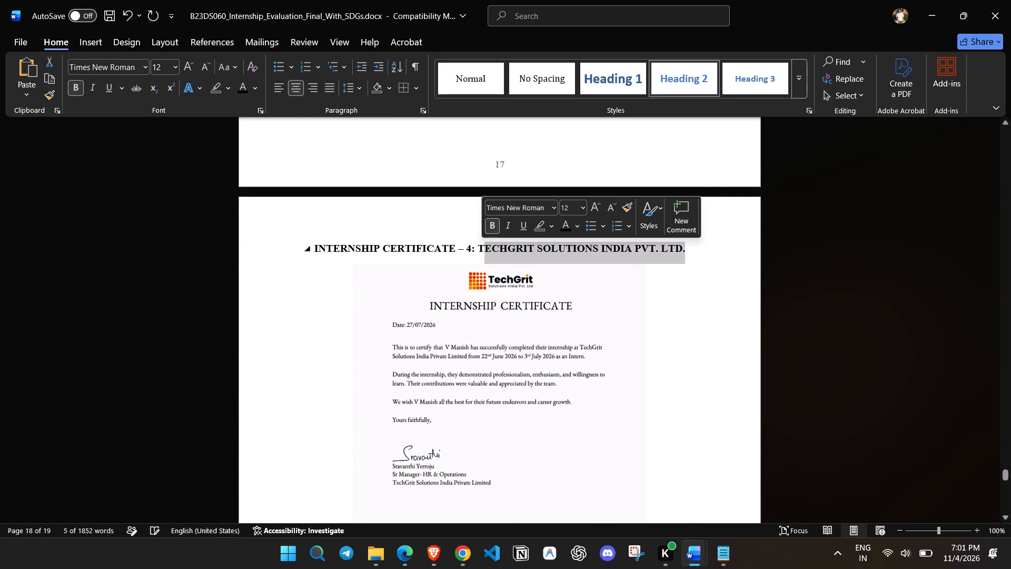
key(ctrl+c)
drag(1007, 475, 988, 192)
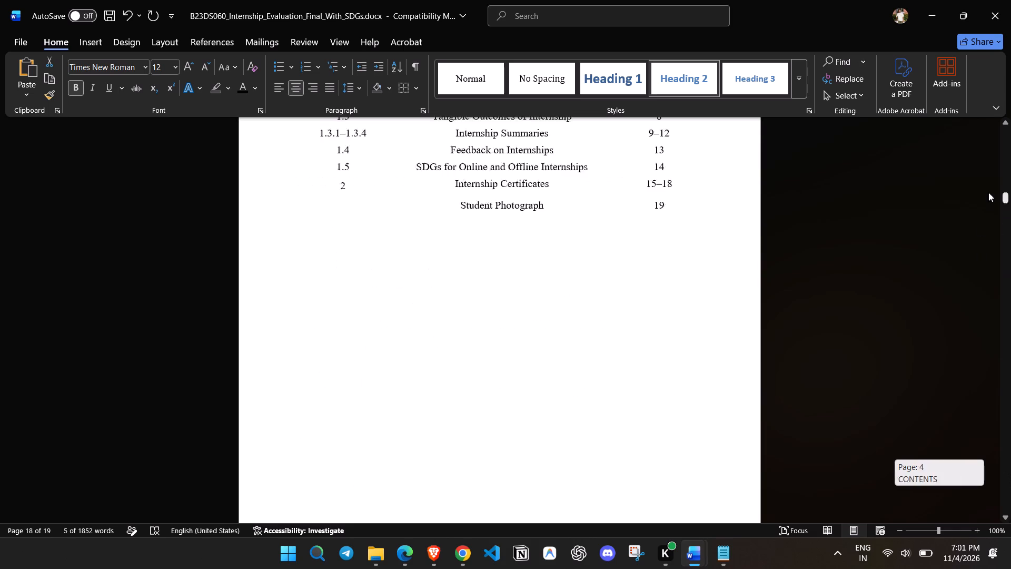
drag(988, 192, 999, 152)
scroll(754, 318, down, 14)
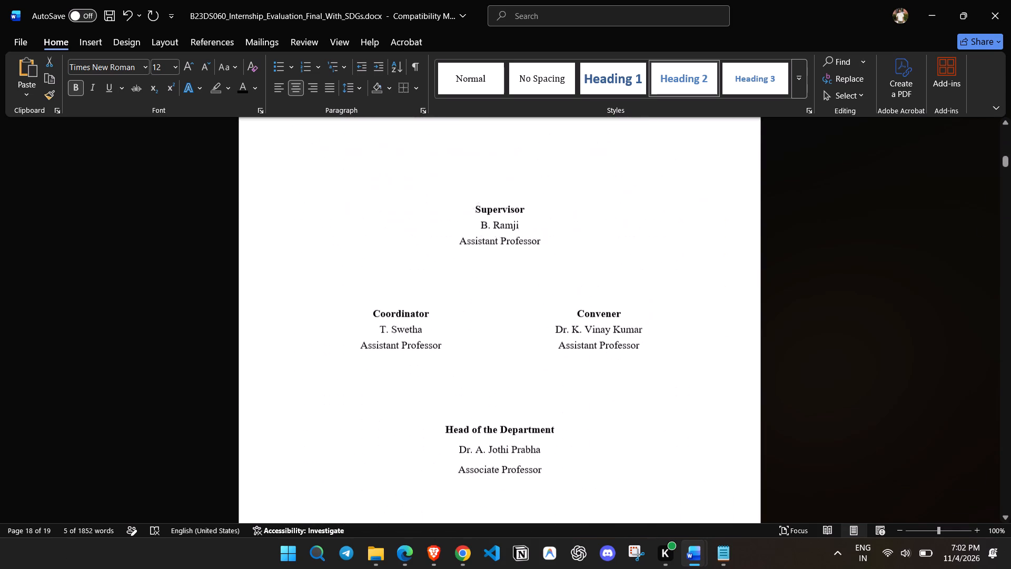
scroll(747, 311, down, 18)
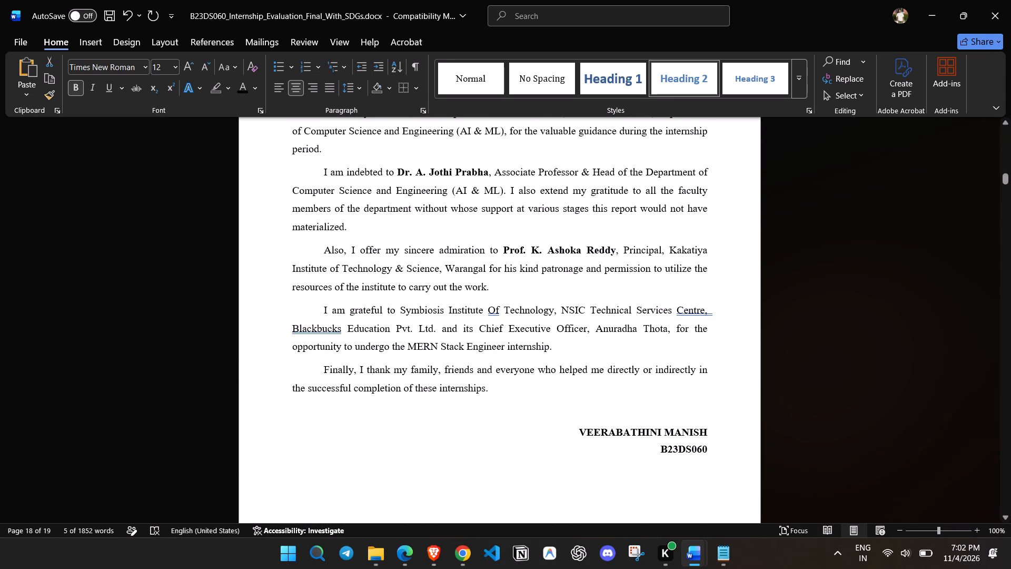
click(710, 315)
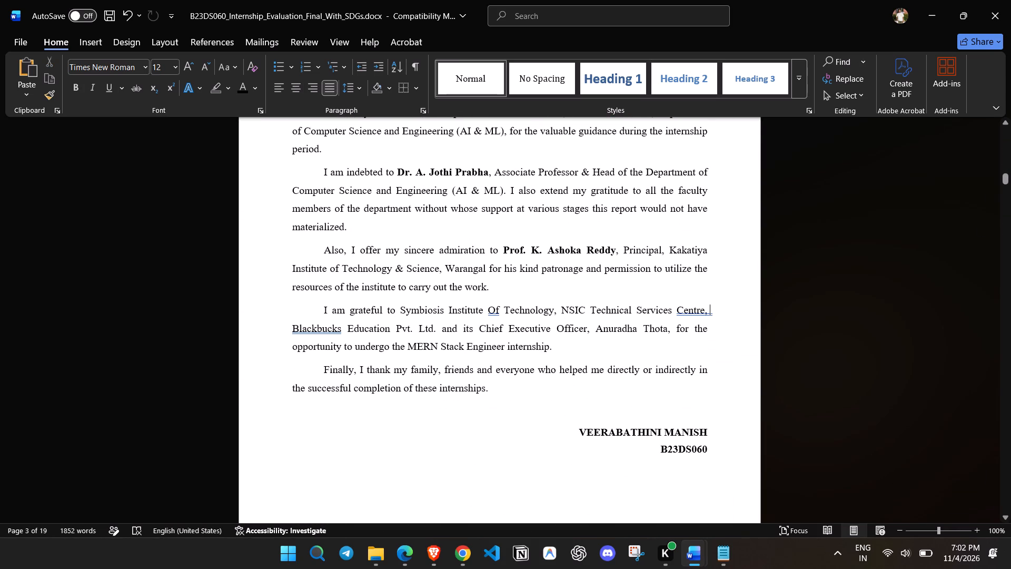
key(ctrl+v)
Reformat the pasted company name as non-bold, title-case Techgrit Solutions India Pvt. Ltd., and ignore the spelling flag on Techgrit.
drag(502, 328, 457, 327)
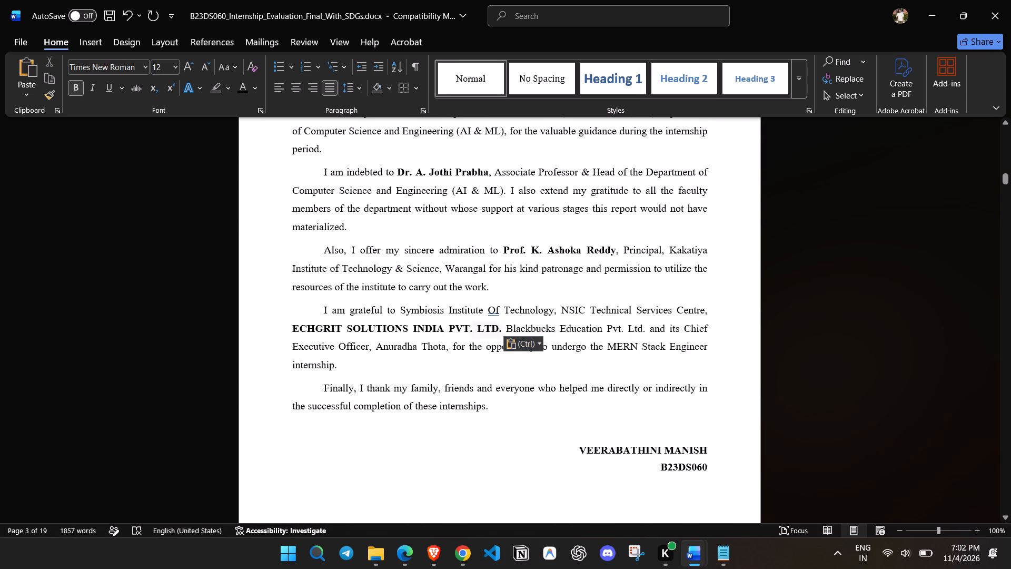
drag(457, 327, 310, 322)
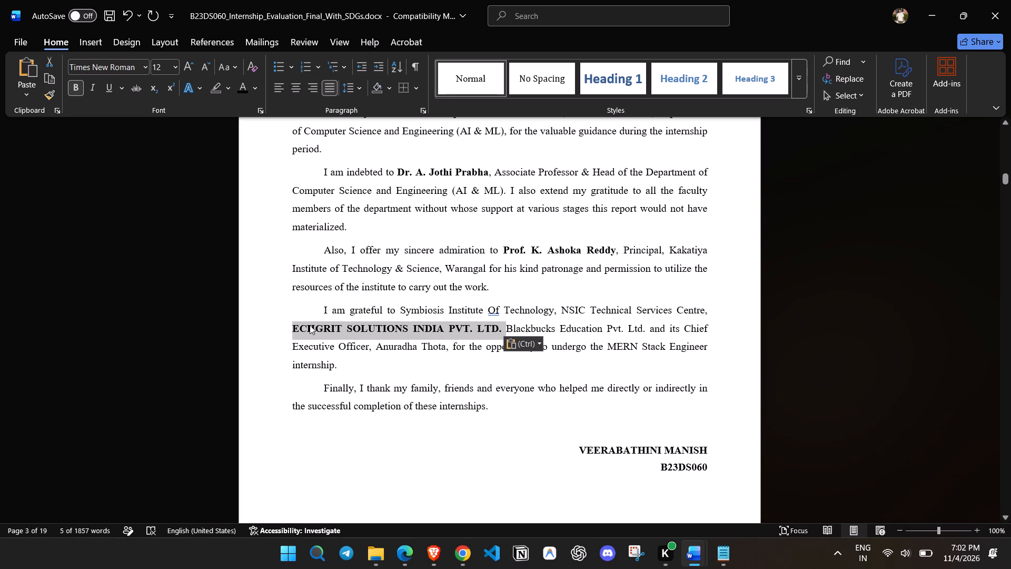
key(ctrl+b)
click(229, 64)
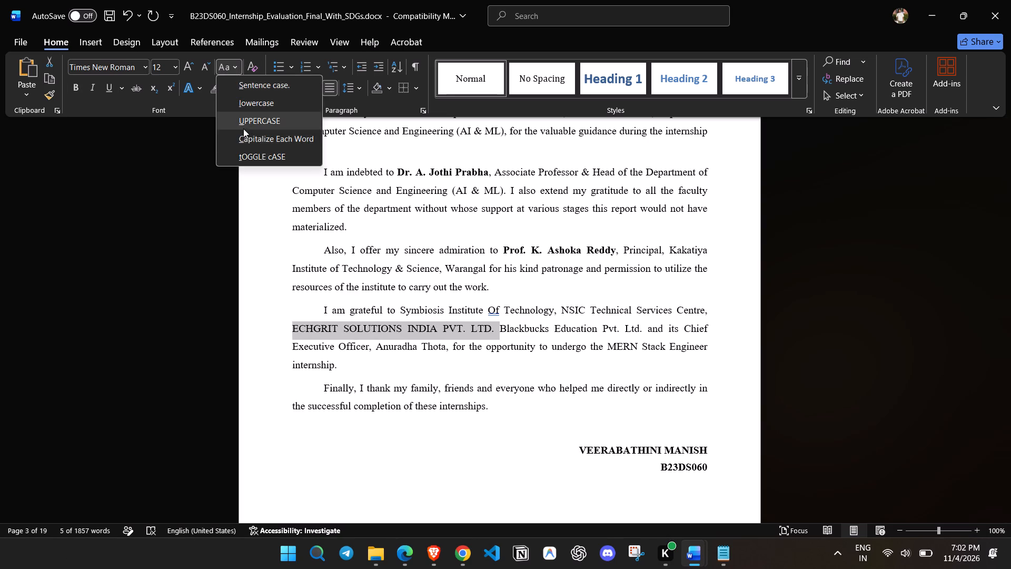
click(249, 136)
click(296, 330)
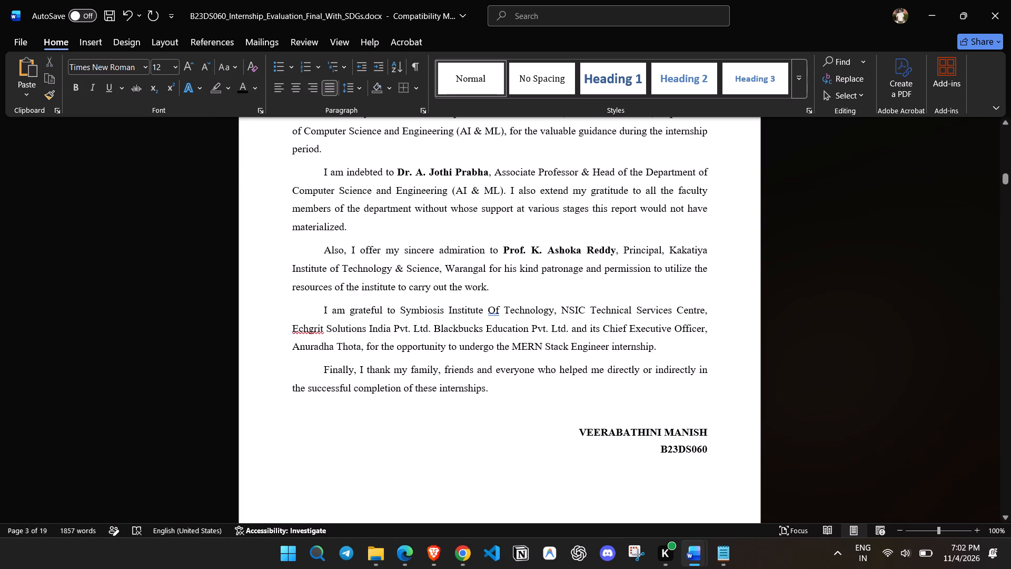
key(BackSpace)
text(Te)
right_click(313, 327)
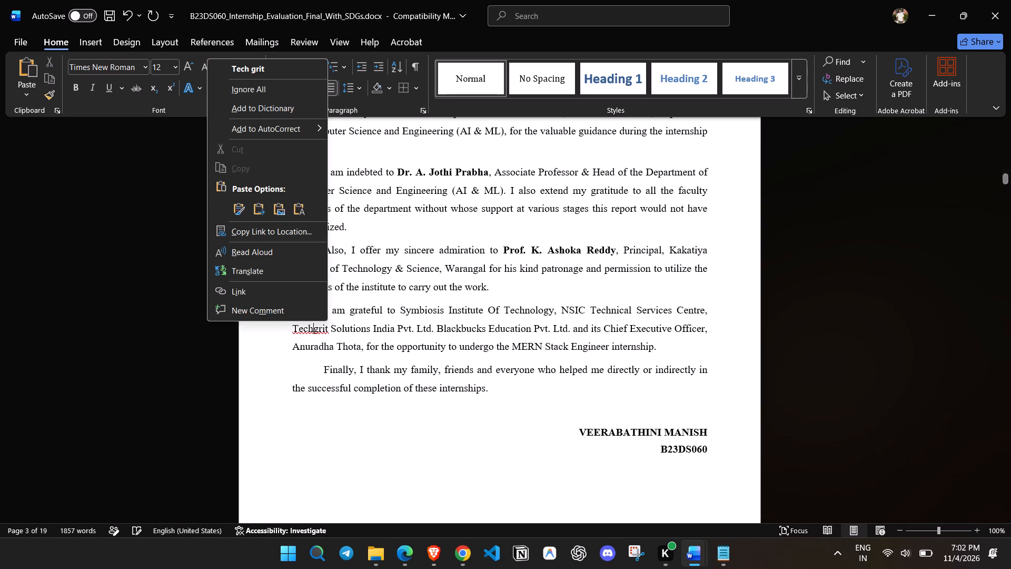
click(259, 94)
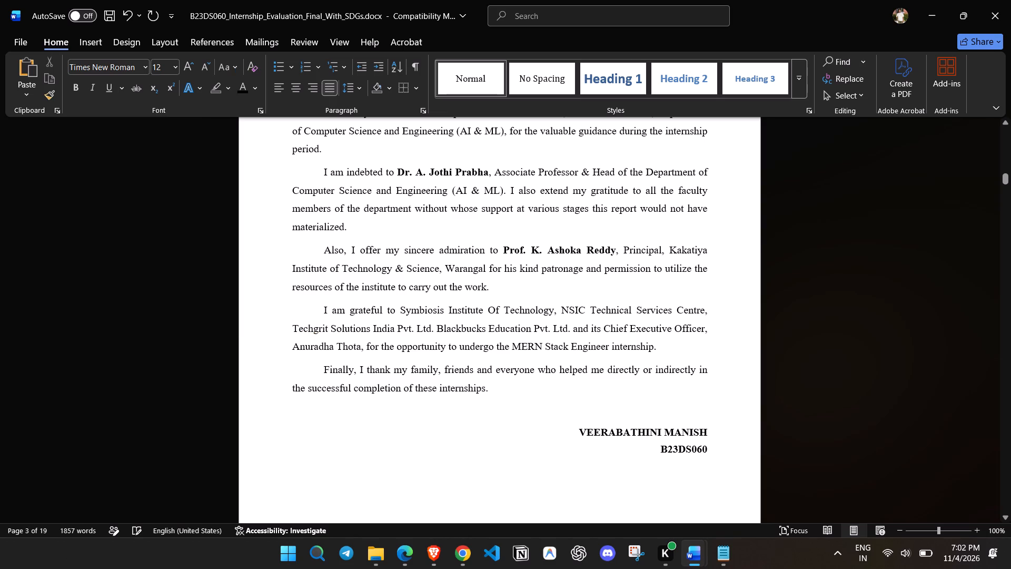
Insert "and" between Techgrit Solutions India Pvt. Ltd. and Blackbucks Education Pvt. Ltd. in the acknowledgement.
click(435, 328)
key(space)
text(and)
key(space)
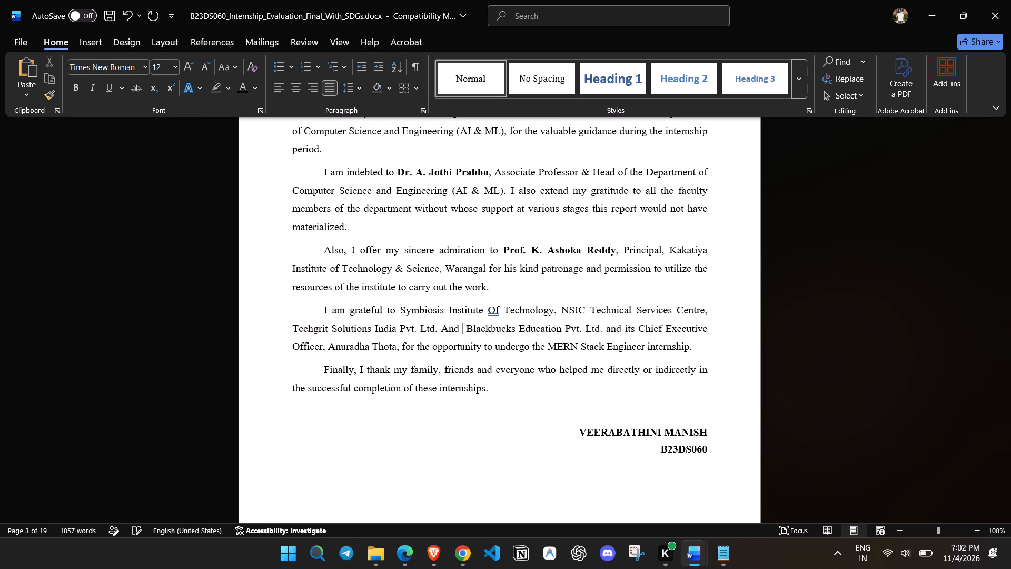
Accept the proofing corrections in the acknowledgement: lowercase "of" in Symbiosis Institute of Technology and a single space before Blackbucks.
right_click(496, 309)
click(436, 75)
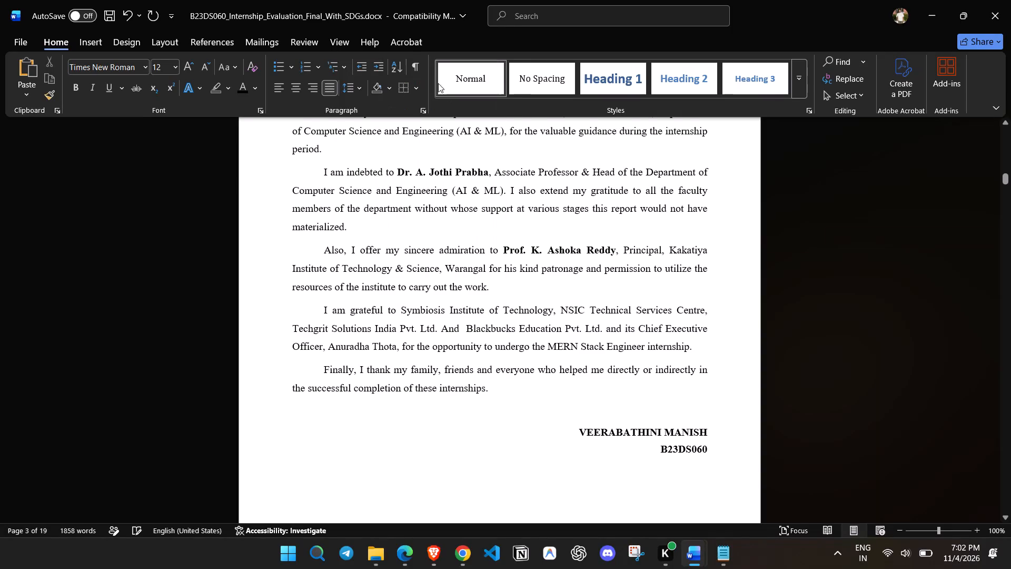
right_click(490, 332)
click(454, 84)
Save the report and look over the contents page and list of figures.
click(571, 273)
key(ctrl+s)
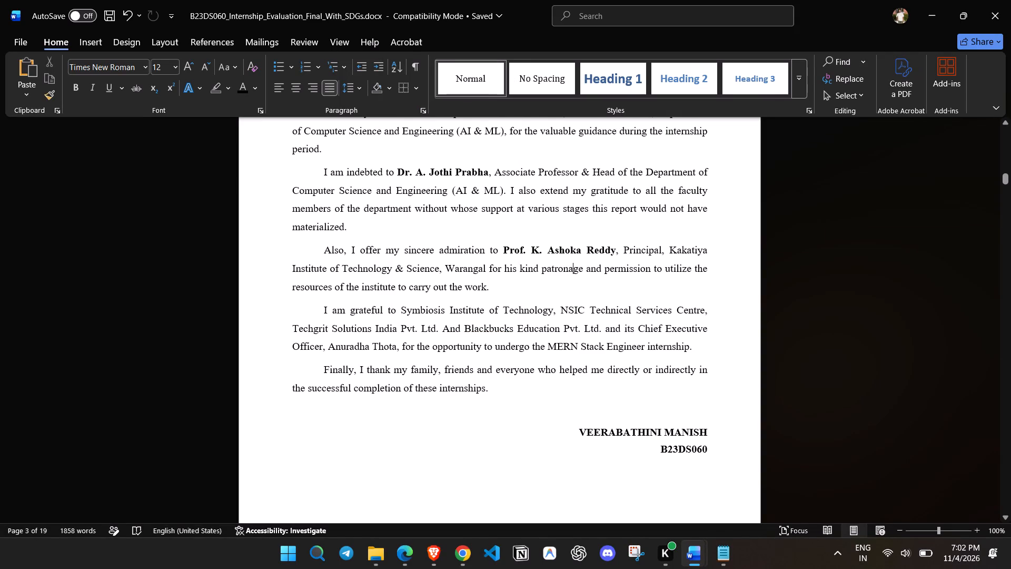
scroll(673, 311, down, 20)
scroll(677, 306, up, 2)
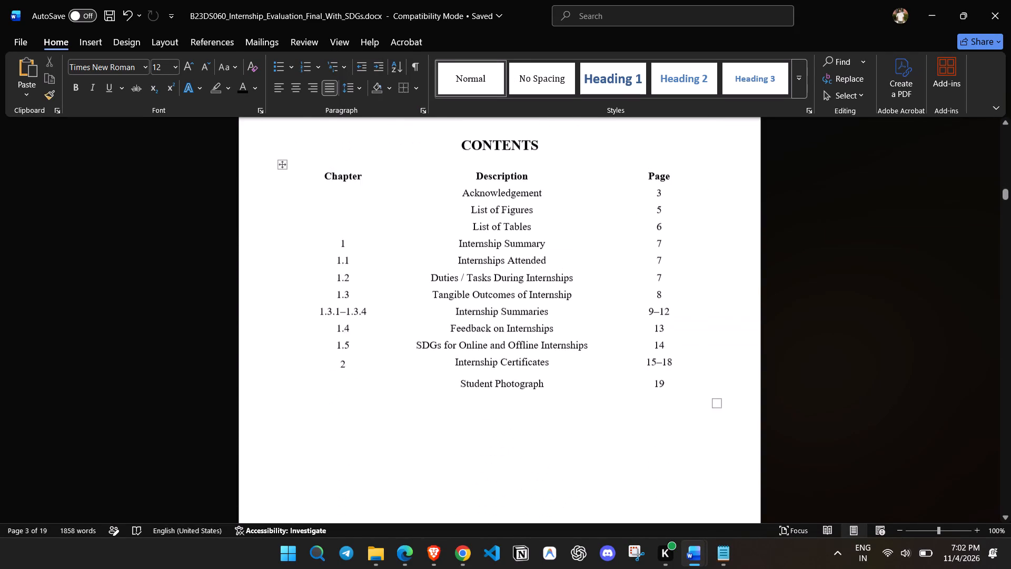
scroll(677, 306, down, 20)
scroll(677, 306, down, 7)
key(ctrl+s)
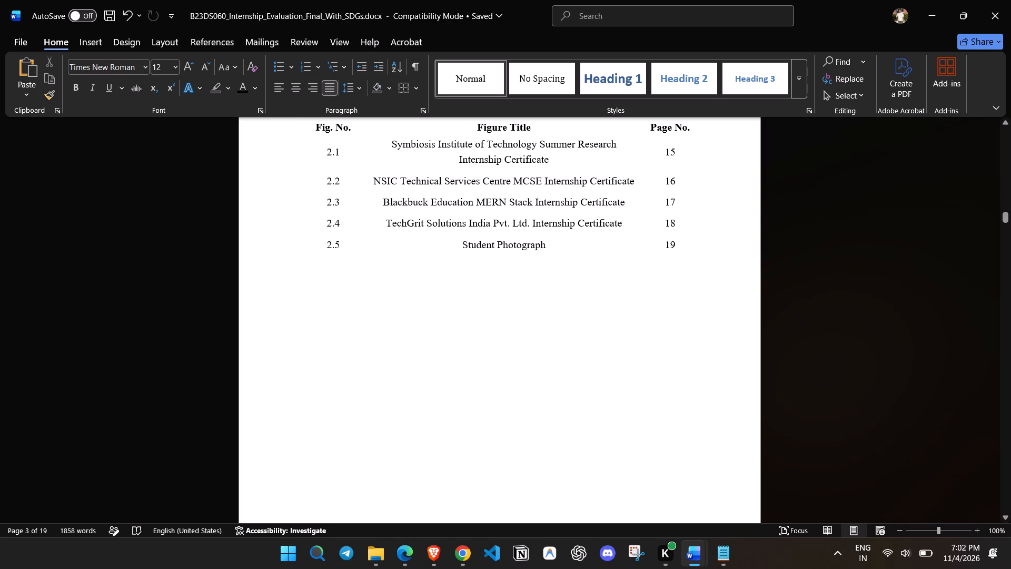